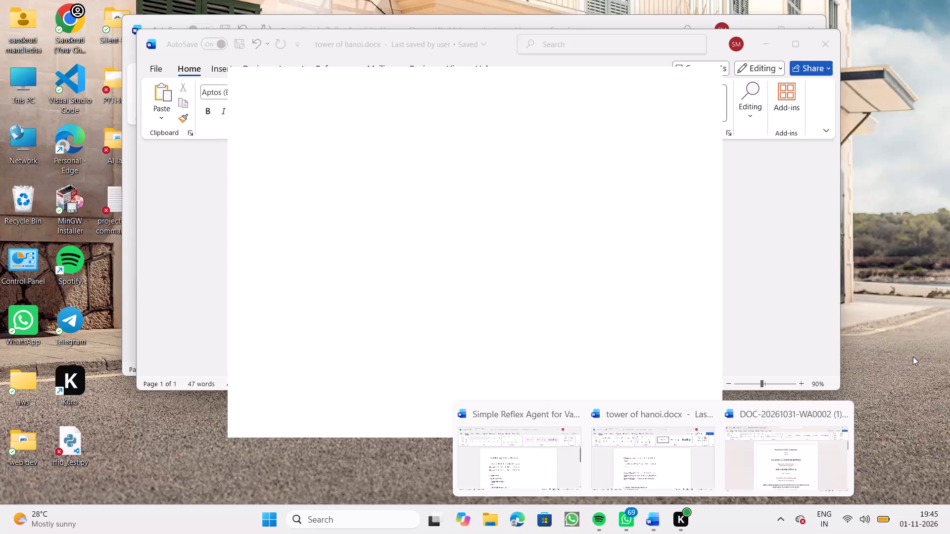
Close the Simple Reflex Agent and tower of hanoi documents and bring up the DOC-20261031-WA0002 (1) seminar report.
{"action": "left_click", "coordinate": [932, 323]}
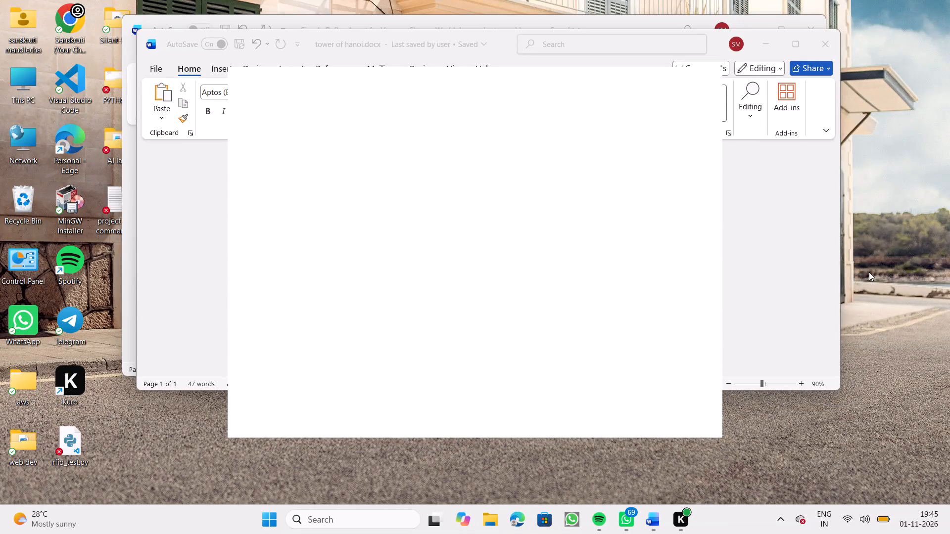
{"action": "left_click", "coordinate": [656, 525]}
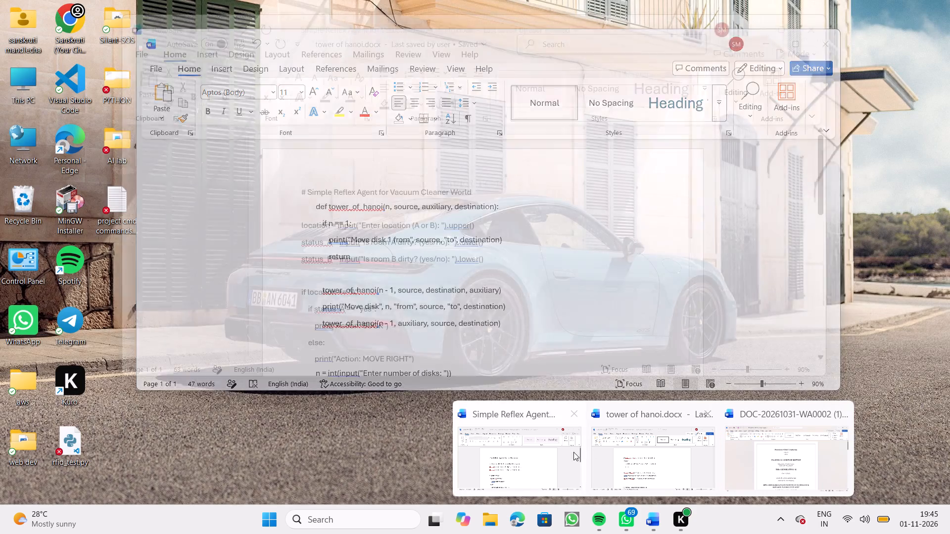
{"action": "left_click", "coordinate": [574, 410]}
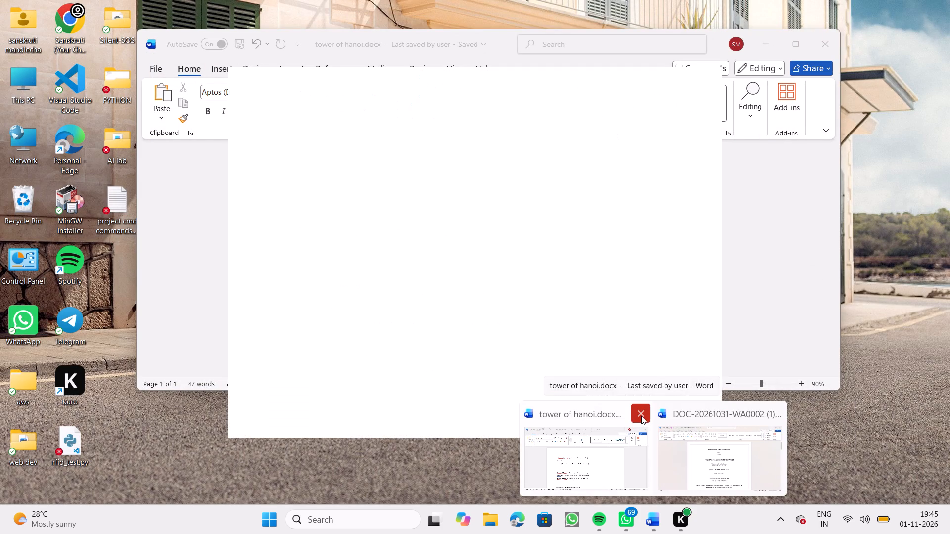
{"action": "left_click", "coordinate": [641, 416]}
{"action": "left_click", "coordinate": [646, 444]}
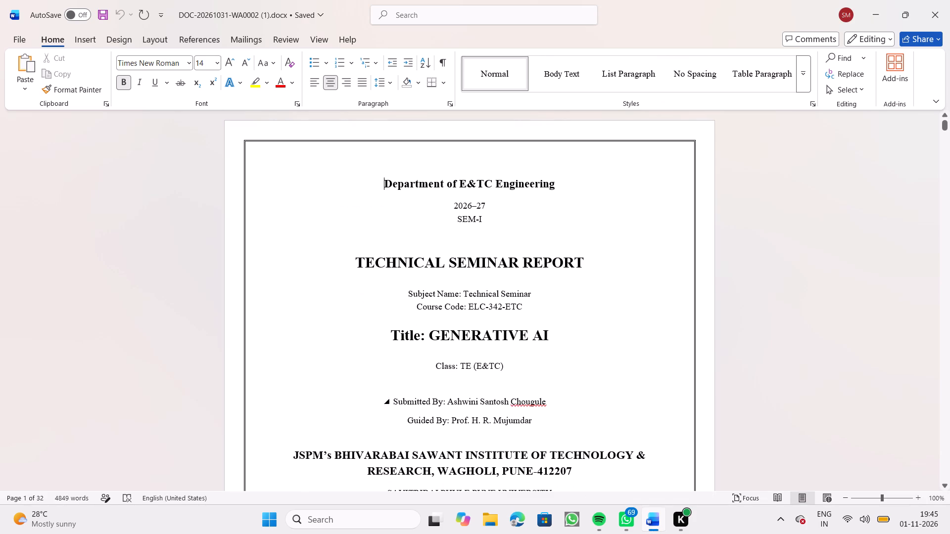
Examine the seminar report's page layout from the title page through the end of Chapter 1.
{"action": "scroll", "coordinate": [537, 296], "scroll_direction": "down", "scroll_amount": 3}
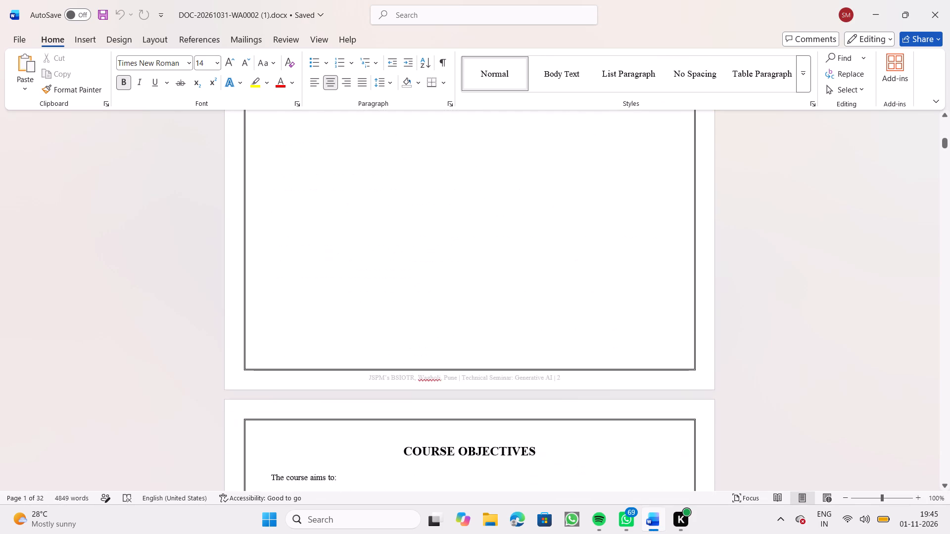
{"action": "scroll", "coordinate": [537, 296], "scroll_direction": "down", "scroll_amount": 6, "text": "ctrl"}
{"action": "scroll", "coordinate": [460, 321], "scroll_direction": "up", "scroll_amount": 7, "text": "ctrl"}
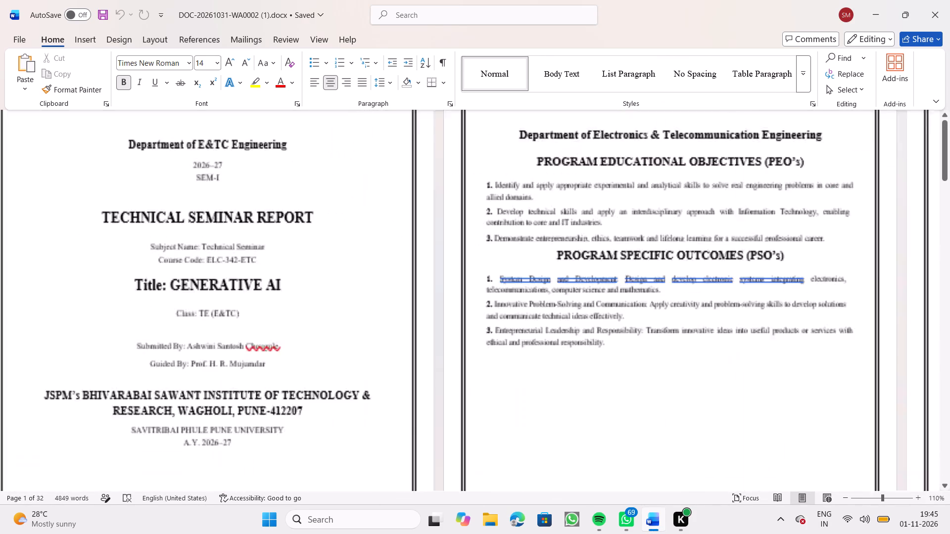
{"action": "scroll", "coordinate": [387, 290], "scroll_direction": "down", "scroll_amount": 3, "text": "ctrl"}
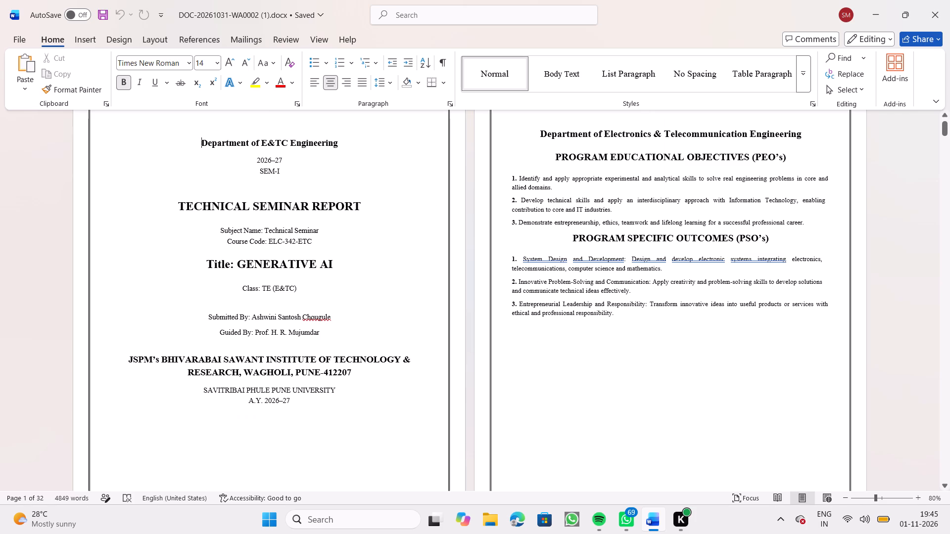
{"action": "scroll", "coordinate": [526, 263], "scroll_direction": "down", "scroll_amount": 3, "text": "ctrl"}
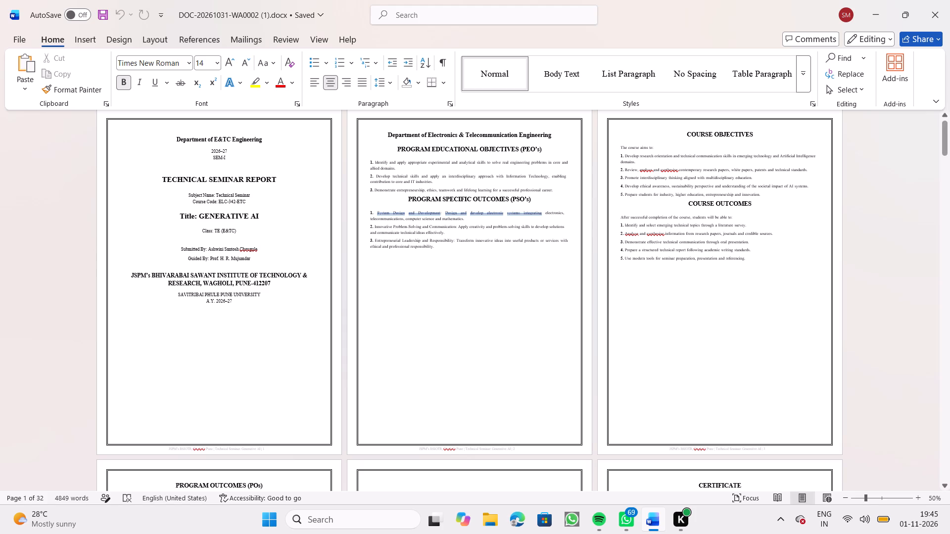
{"action": "left_click", "coordinate": [943, 190]}
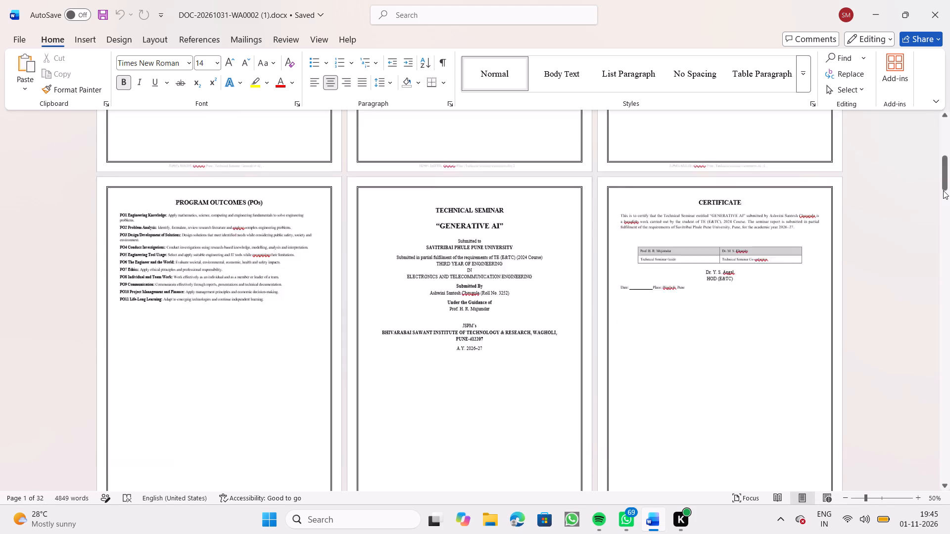
{"action": "left_click_drag", "start_coordinate": [943, 190], "coordinate": [949, 227]}
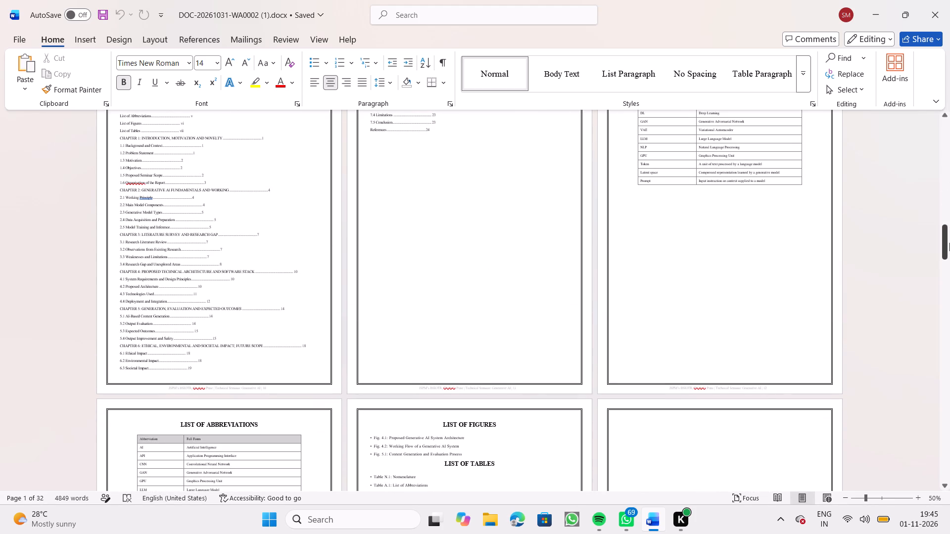
{"action": "left_click", "coordinate": [945, 272]}
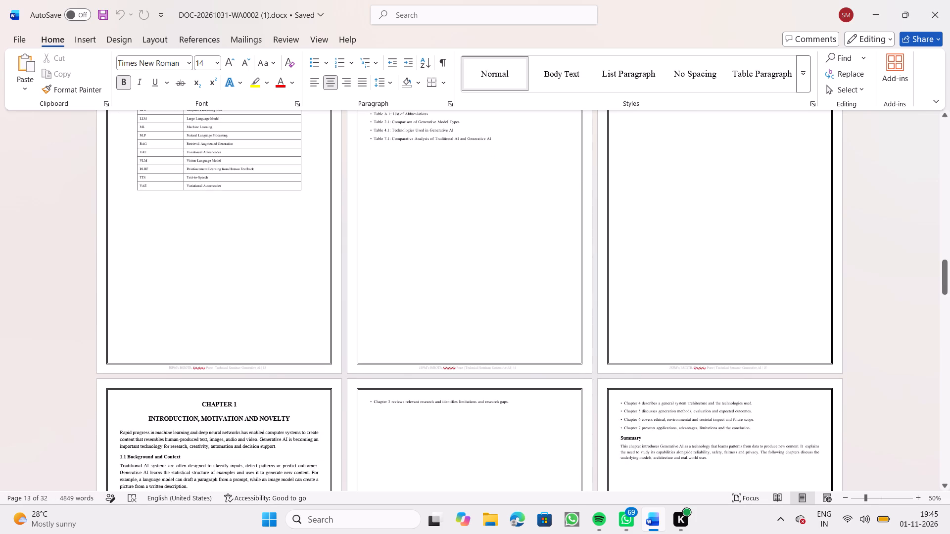
{"action": "scroll", "coordinate": [664, 450], "scroll_direction": "up", "scroll_amount": 3, "text": "ctrl"}
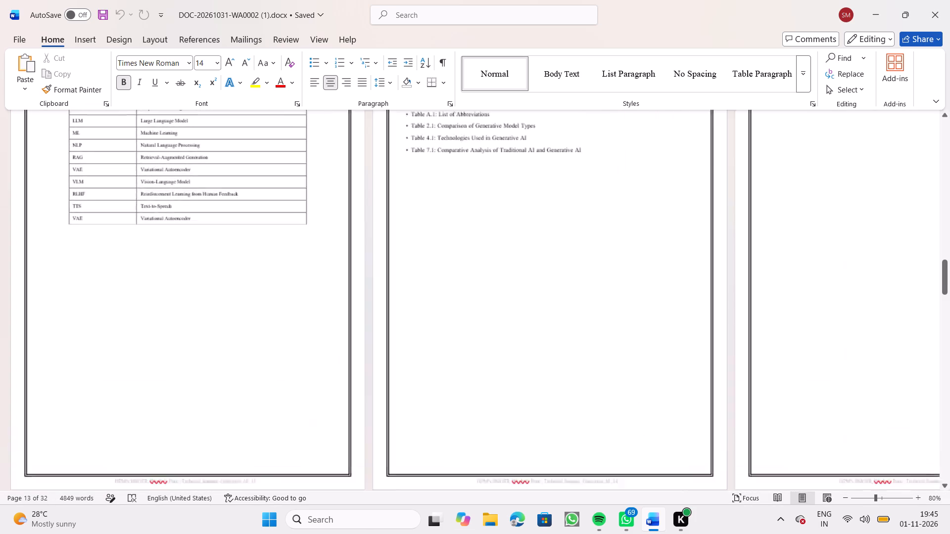
{"action": "scroll", "coordinate": [664, 450], "scroll_direction": "down", "scroll_amount": 1, "text": "ctrl"}
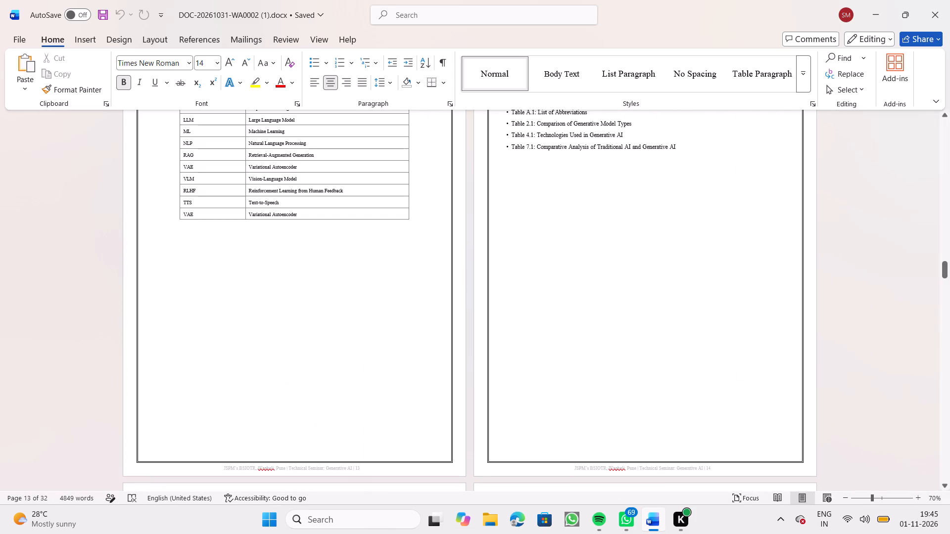
{"action": "double_click", "coordinate": [941, 323]}
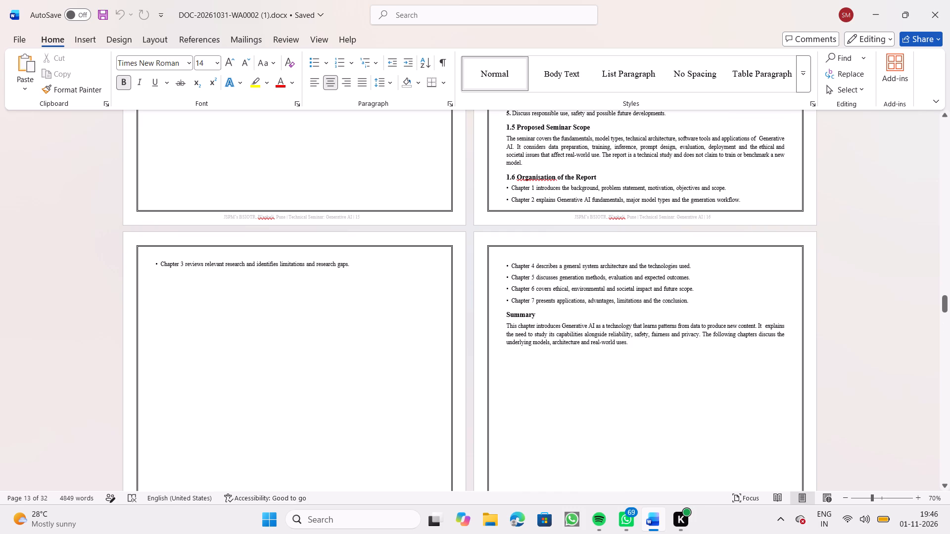
{"action": "scroll", "coordinate": [707, 295], "scroll_direction": "up", "scroll_amount": 4}
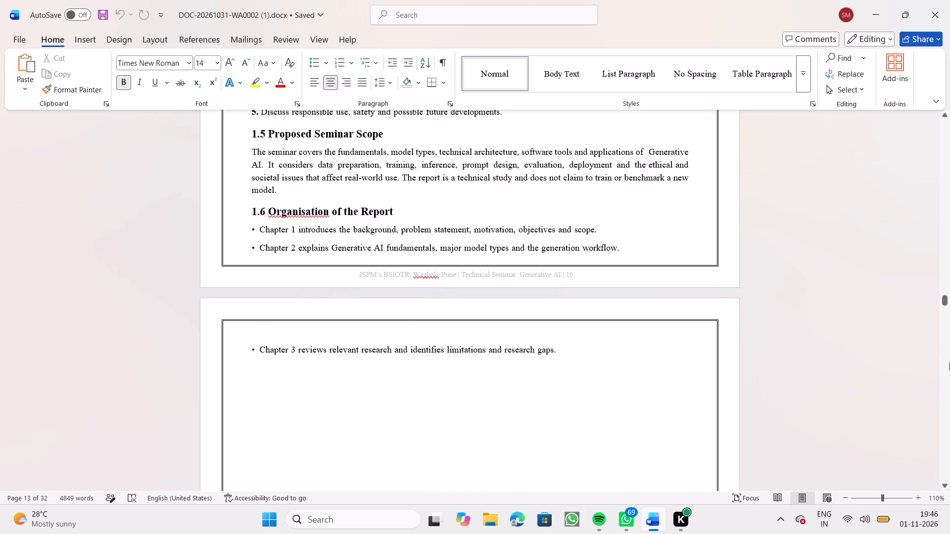
Copy the Chapter 4–7 bullets and Summary section from page 18 and paste them below the Chapter 3 bullet on page 17.
{"action": "left_click", "coordinate": [945, 319]}
{"action": "double_click", "coordinate": [945, 319]}
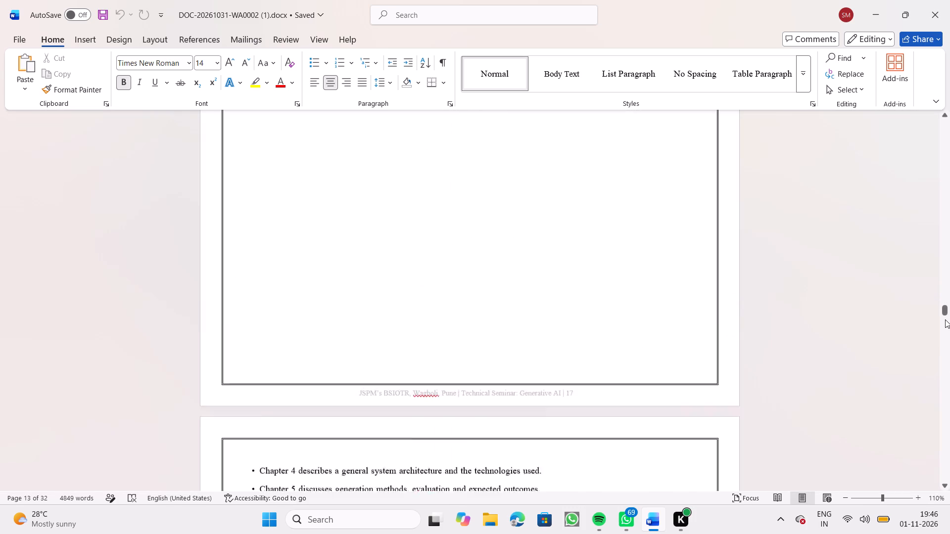
{"action": "left_click", "coordinate": [945, 291]}
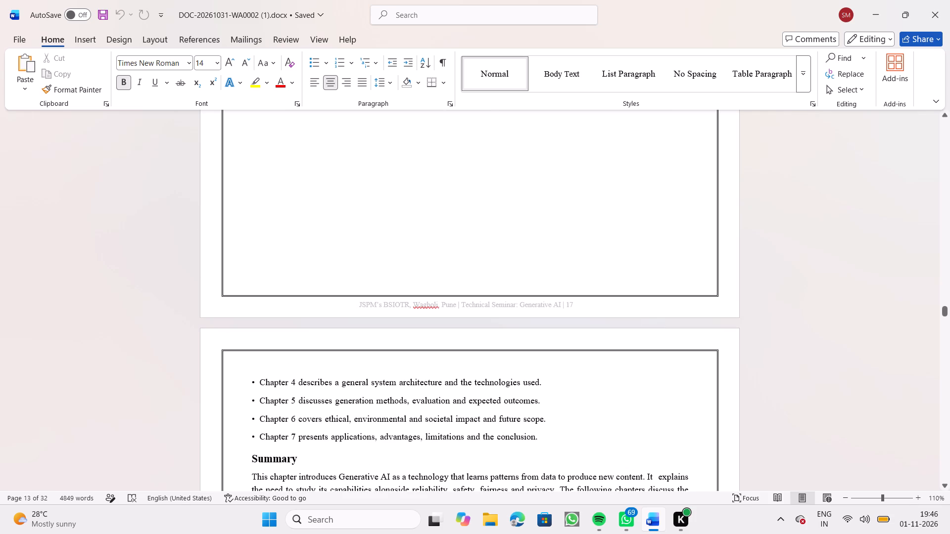
{"action": "double_click", "coordinate": [257, 378]}
{"action": "left_click_drag", "start_coordinate": [257, 378], "coordinate": [257, 379]}
{"action": "left_click_drag", "start_coordinate": [257, 379], "coordinate": [467, 439]}
{"action": "key", "text": "ctrl+c"}
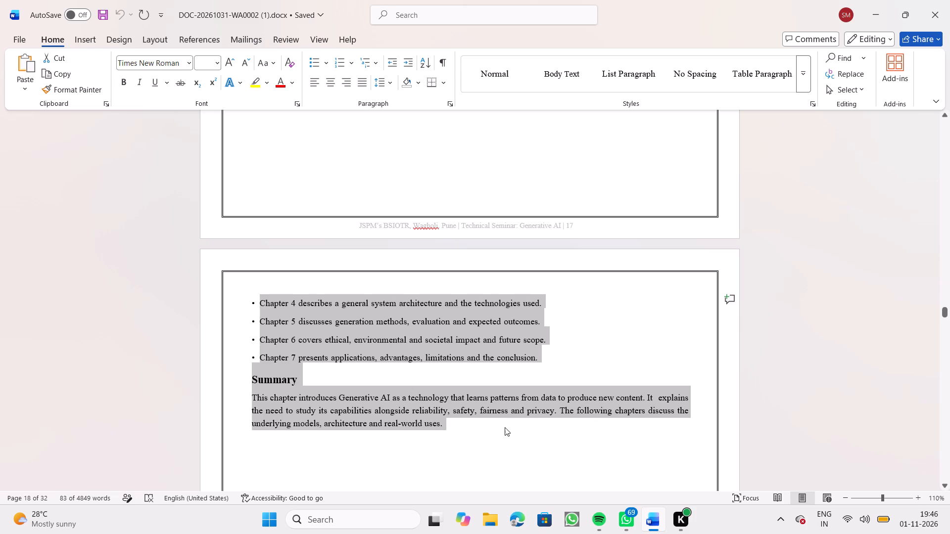
{"action": "left_click", "coordinate": [941, 283]}
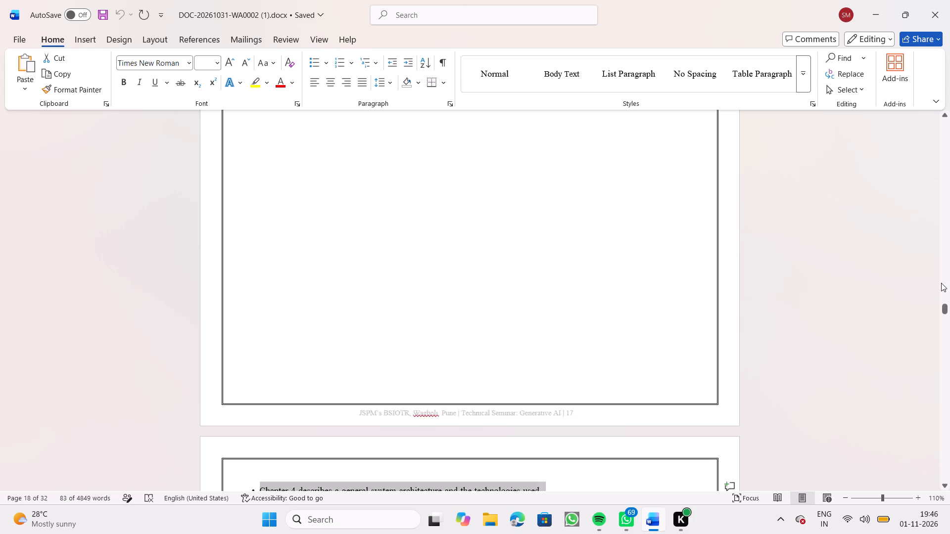
{"action": "left_click", "coordinate": [941, 283]}
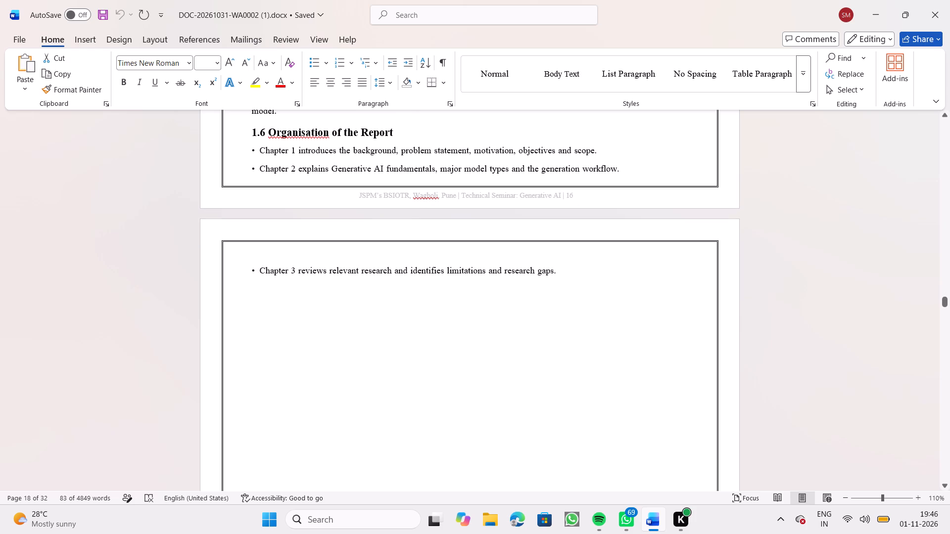
{"action": "left_click", "coordinate": [556, 270]}
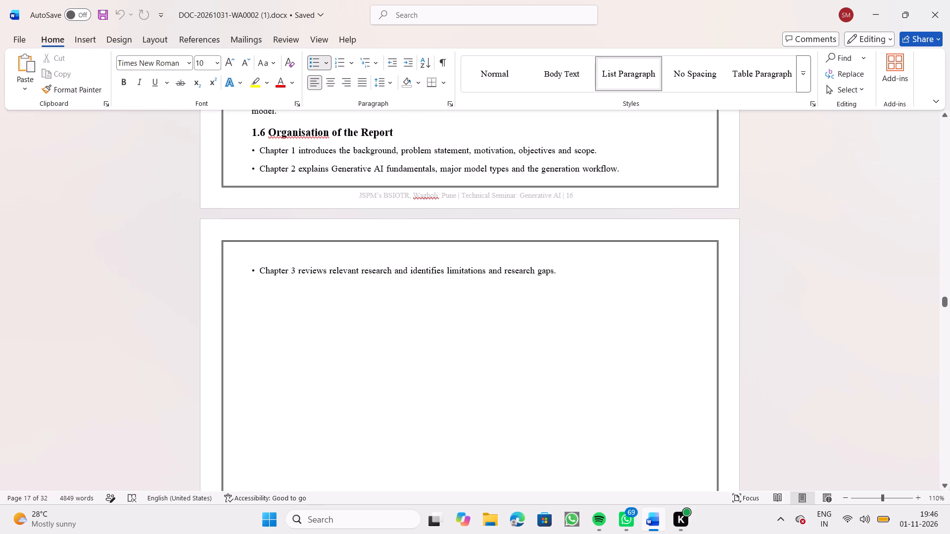
{"action": "key", "text": "Return"}
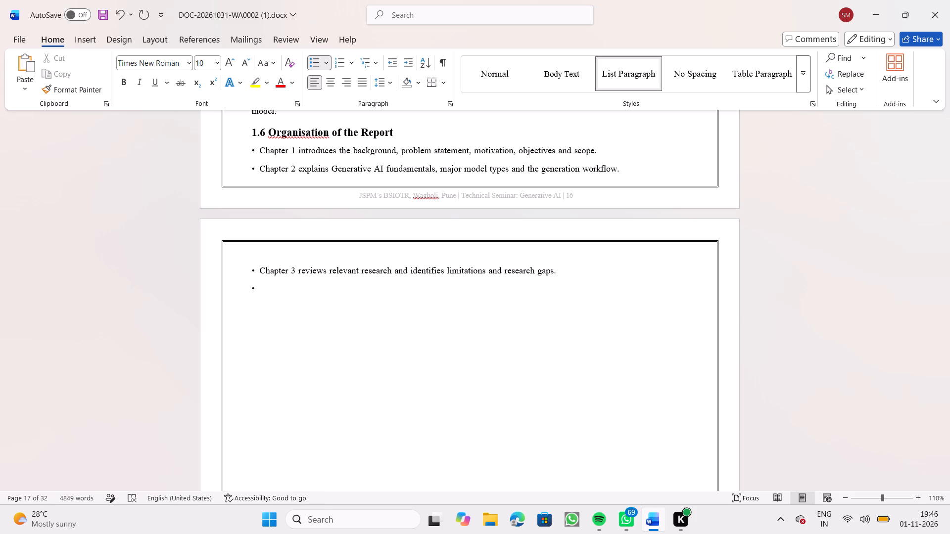
{"action": "key", "text": "ctrl+v"}
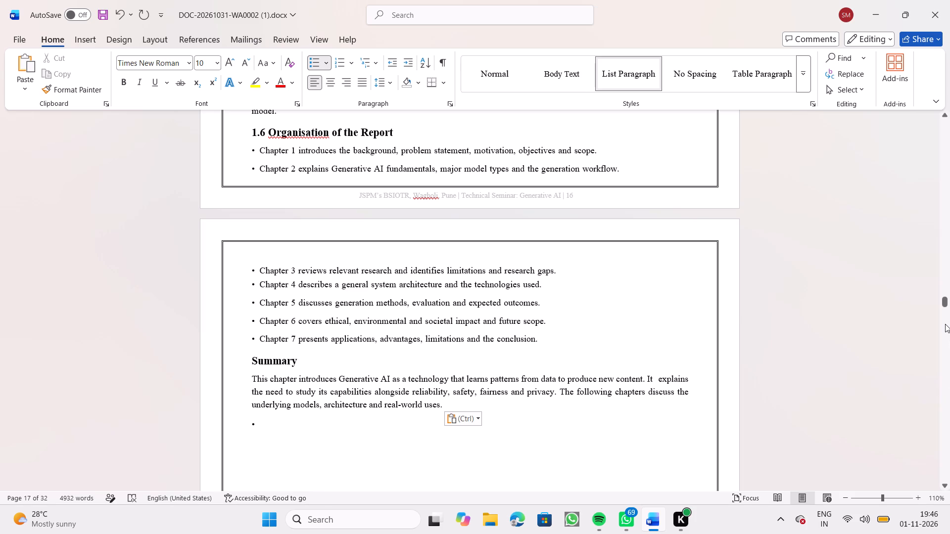
Delete the original Chapter 4–7 bullets and Summary section from page 18.
{"action": "left_click", "coordinate": [945, 324]}
{"action": "left_click", "coordinate": [945, 324]}
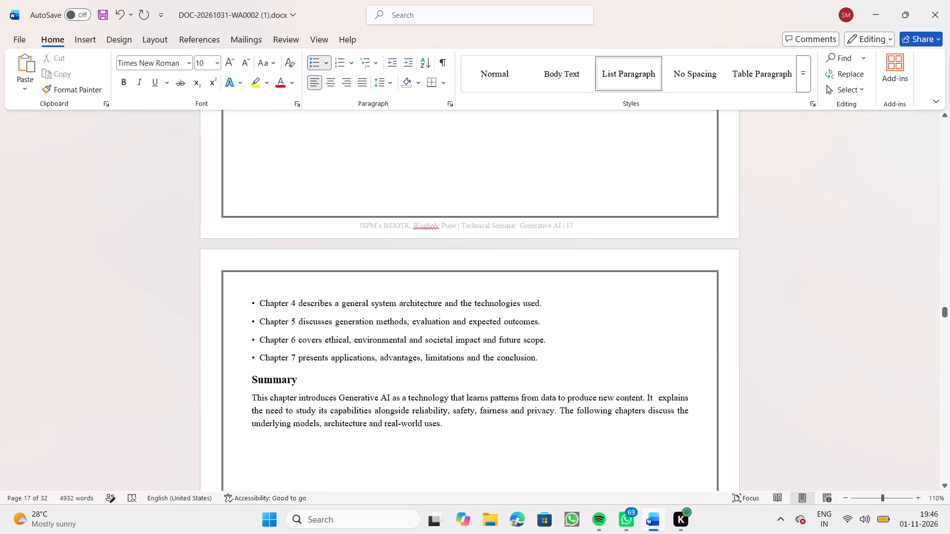
{"action": "double_click", "coordinate": [265, 302]}
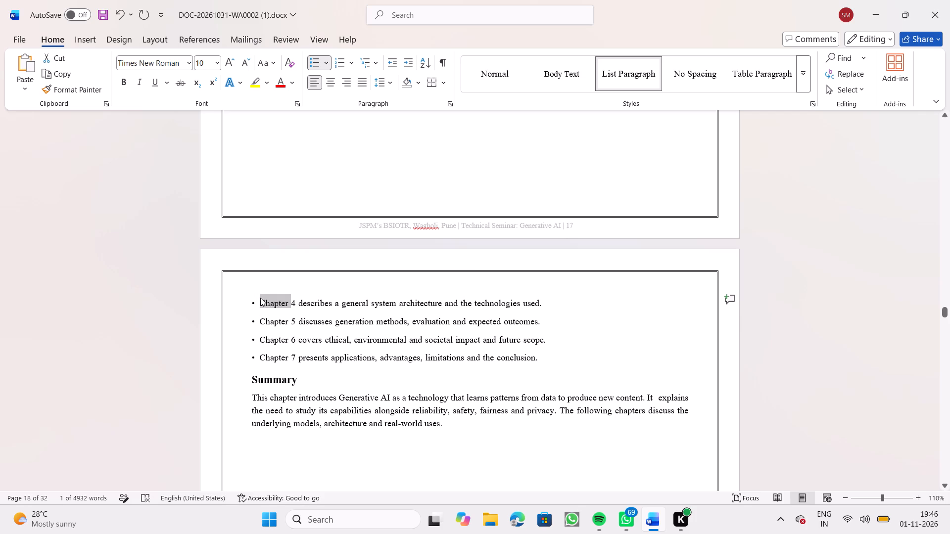
{"action": "left_click", "coordinate": [260, 298]}
{"action": "left_click_drag", "start_coordinate": [260, 298], "coordinate": [266, 309]}
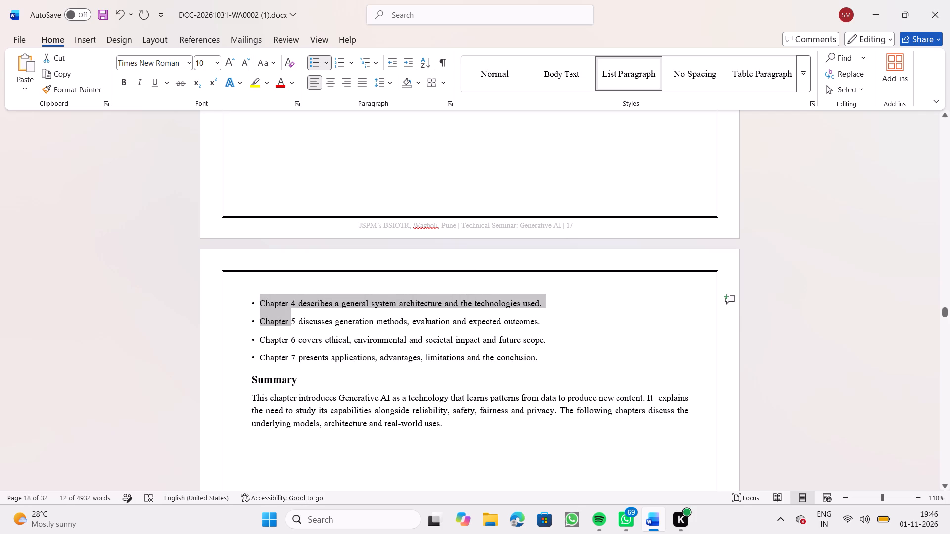
{"action": "double_click", "coordinate": [261, 296]}
{"action": "left_click_drag", "start_coordinate": [261, 296], "coordinate": [403, 413]}
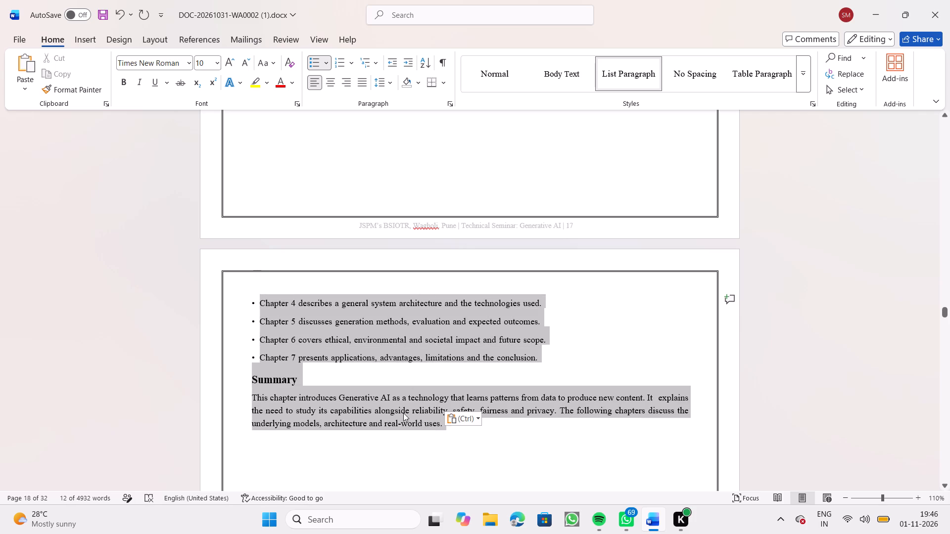
{"action": "left_click_drag", "start_coordinate": [403, 413], "coordinate": [554, 440]}
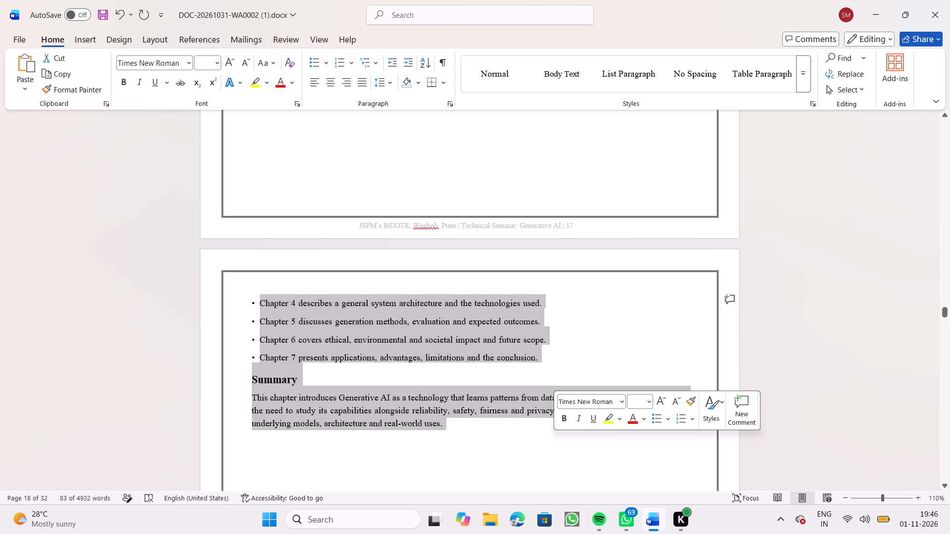
{"action": "key", "text": "BackSpace"}
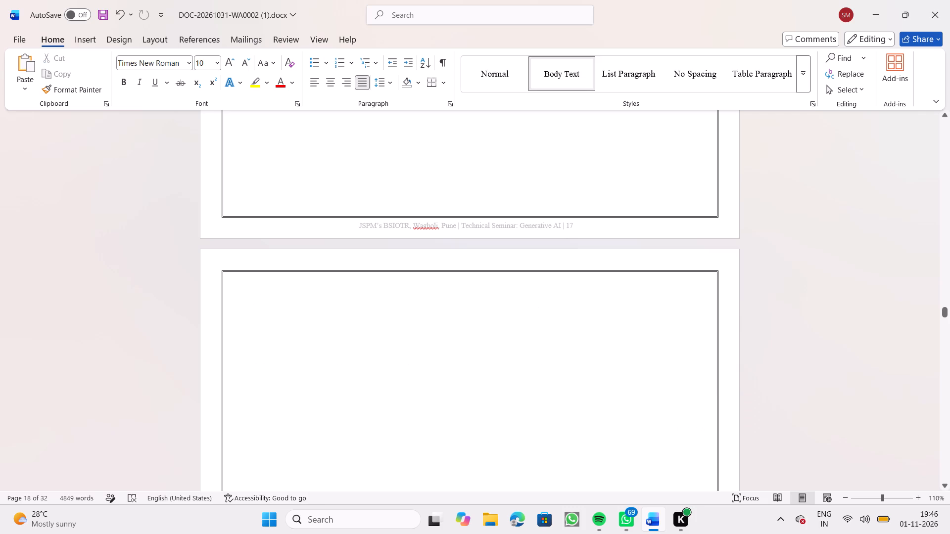
Examine the page layout from the emptied page 18 through the end of Chapter 5 for stranded text and mostly empty pages.
{"action": "left_click", "coordinate": [946, 338]}
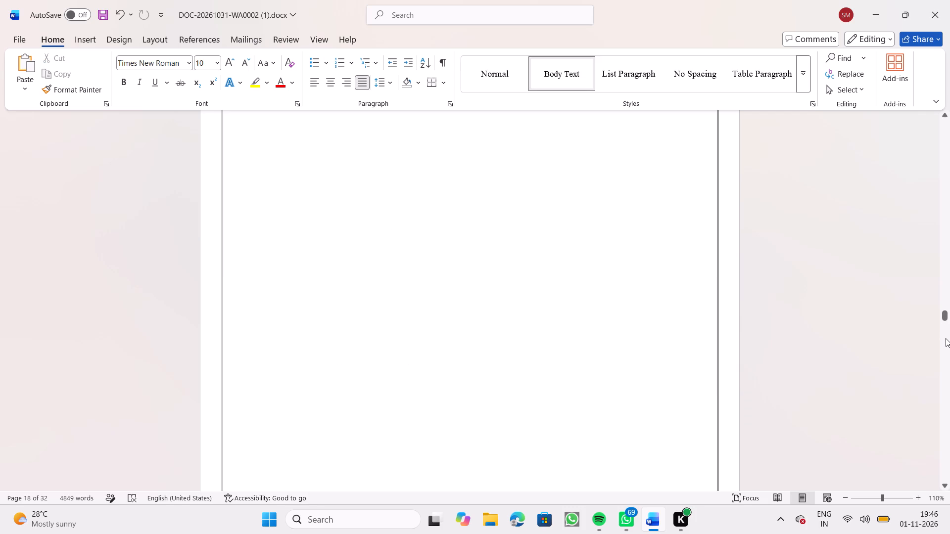
{"action": "triple_click", "coordinate": [949, 297]}
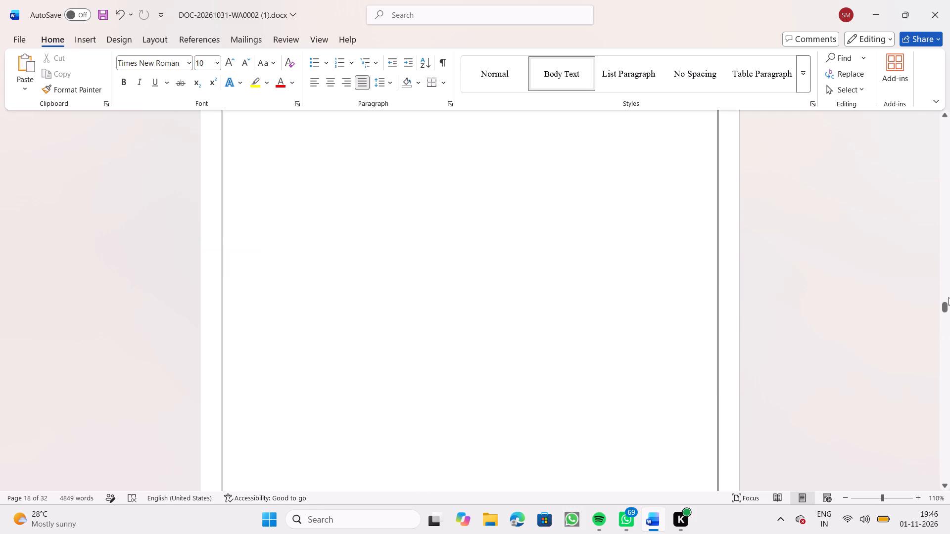
{"action": "left_click", "coordinate": [949, 297]}
{"action": "left_click_drag", "start_coordinate": [949, 297], "coordinate": [942, 326]}
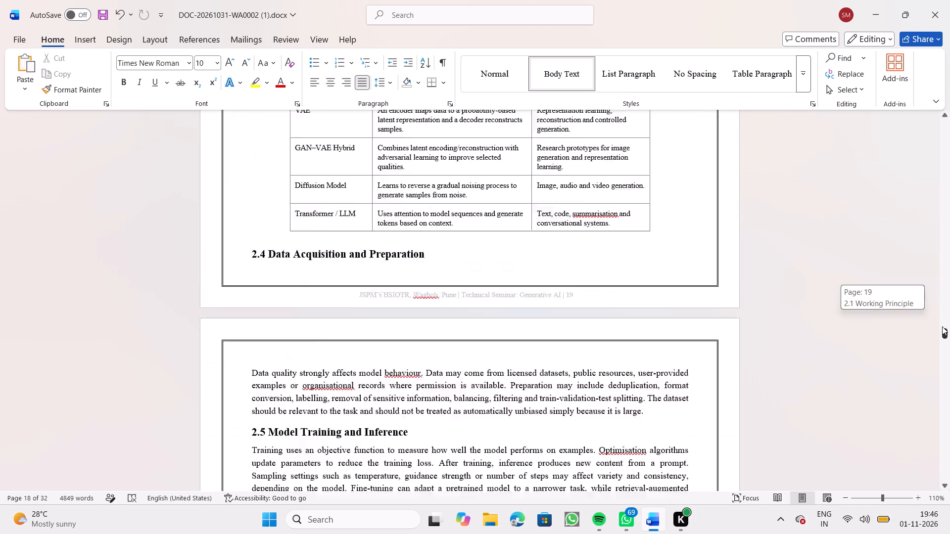
{"action": "left_click_drag", "start_coordinate": [942, 326], "coordinate": [941, 323]}
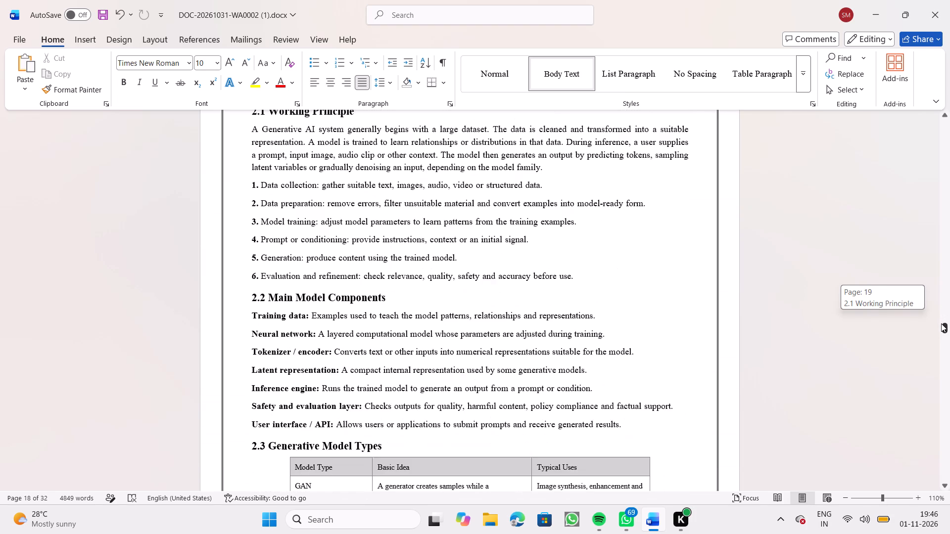
{"action": "left_click_drag", "start_coordinate": [941, 323], "coordinate": [941, 329]}
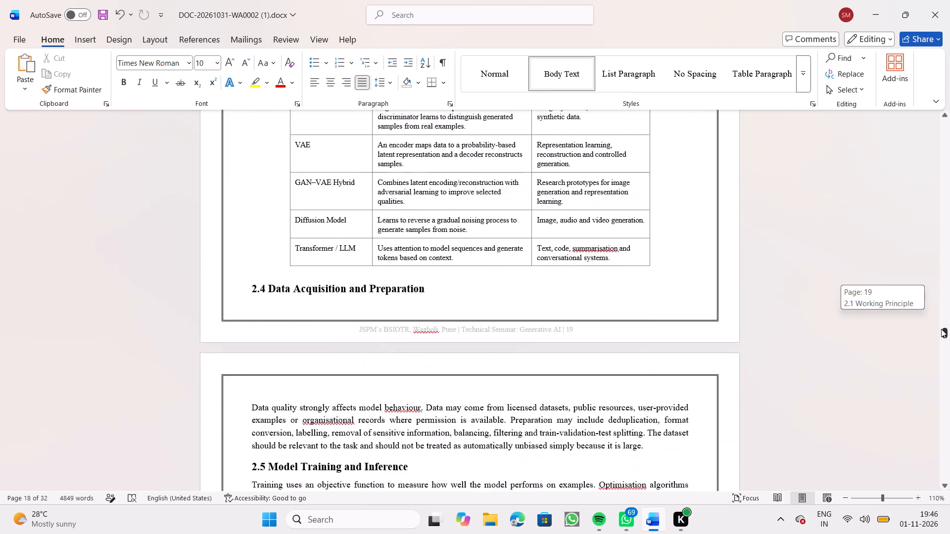
{"action": "left_click_drag", "start_coordinate": [941, 329], "coordinate": [942, 336]}
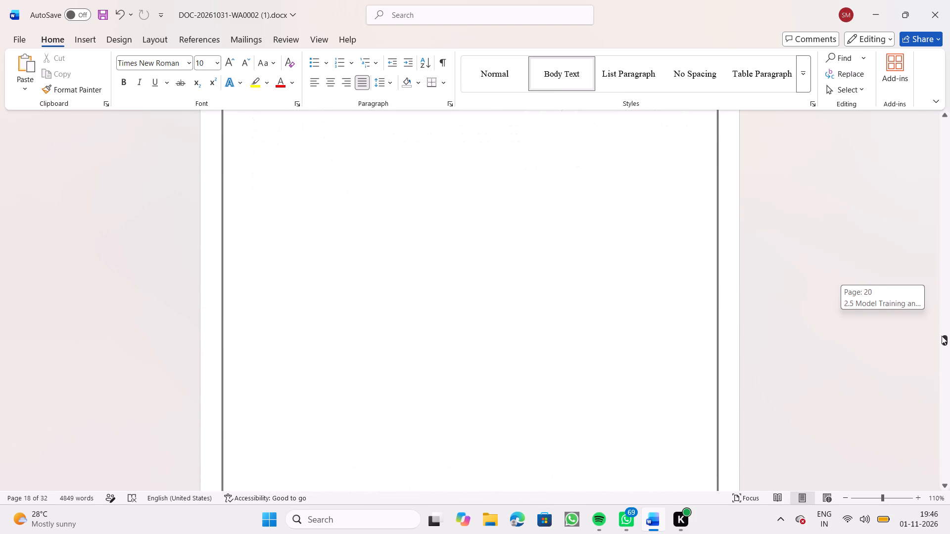
{"action": "left_click_drag", "start_coordinate": [942, 336], "coordinate": [942, 347]}
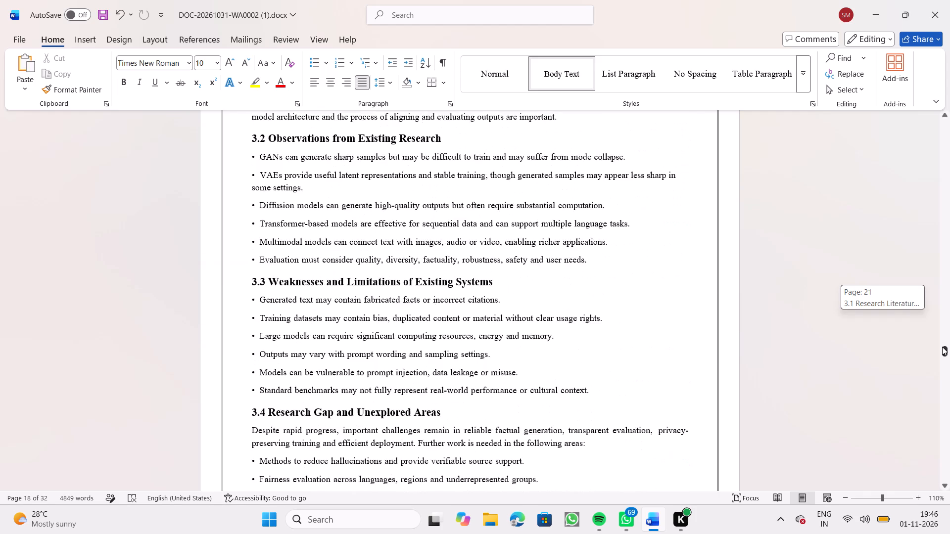
{"action": "left_click_drag", "start_coordinate": [942, 347], "coordinate": [942, 358]}
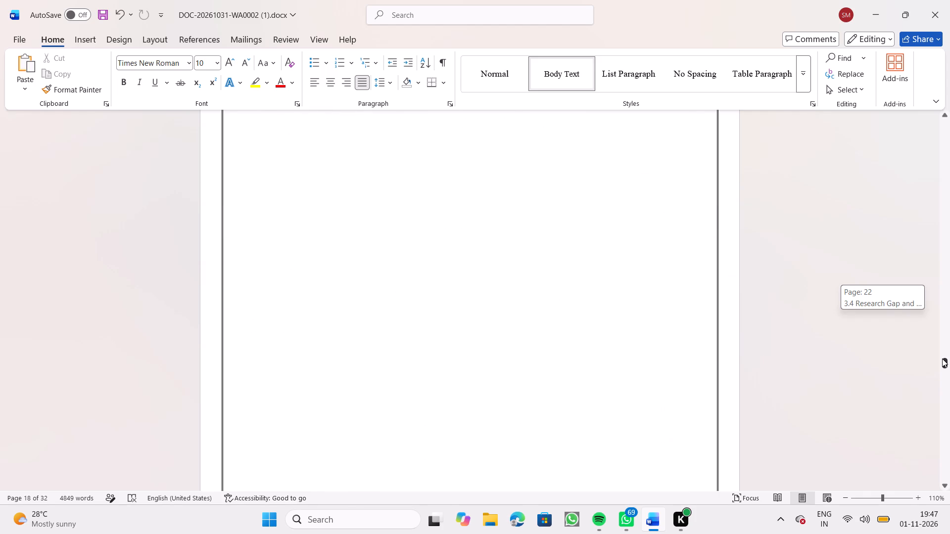
{"action": "left_click_drag", "start_coordinate": [942, 358], "coordinate": [942, 370]}
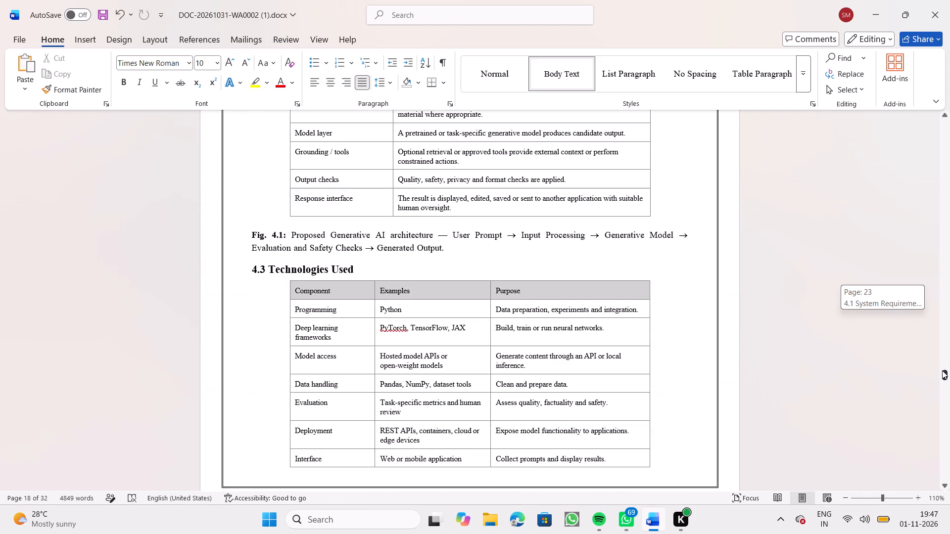
{"action": "left_click_drag", "start_coordinate": [942, 370], "coordinate": [943, 385]}
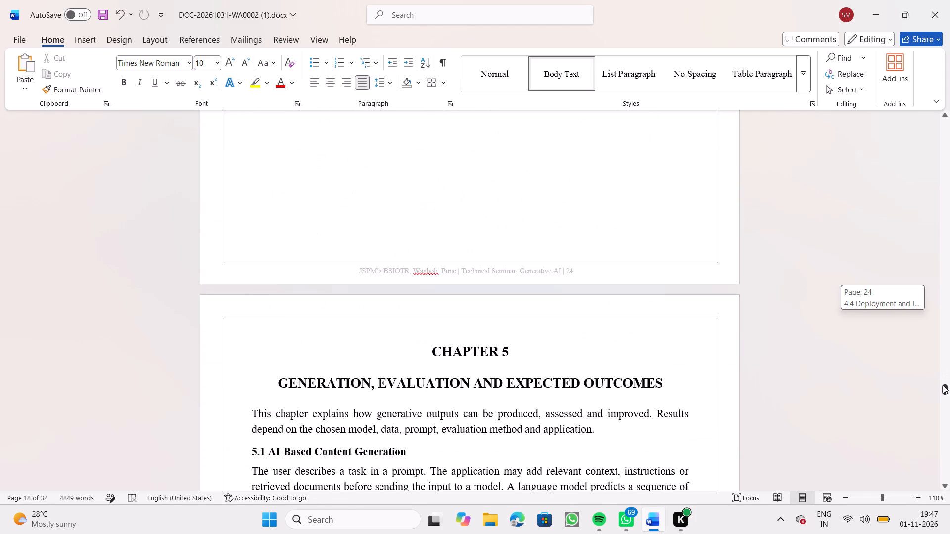
{"action": "left_click_drag", "start_coordinate": [943, 385], "coordinate": [943, 398]}
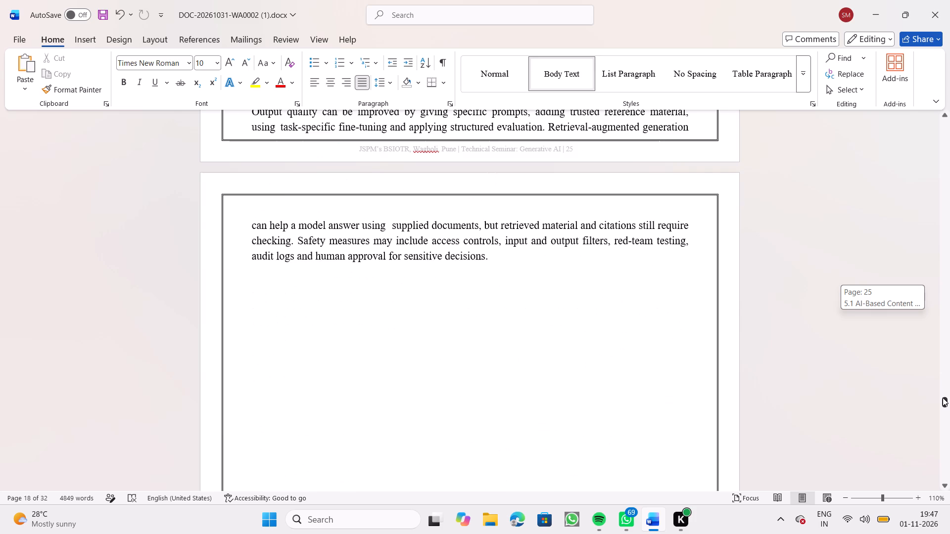
{"action": "left_click_drag", "start_coordinate": [943, 398], "coordinate": [943, 410]}
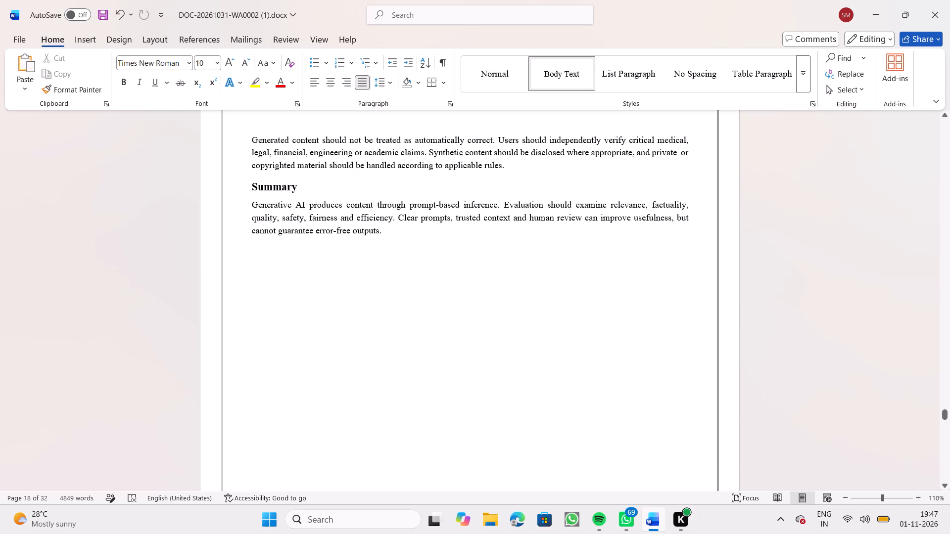
Copy the "Generated content should not be treated as automatically correct" paragraph and Summary section from page 27 and paste them below page 26's text.
{"action": "double_click", "coordinate": [252, 142]}
{"action": "left_click_drag", "start_coordinate": [252, 142], "coordinate": [278, 183]}
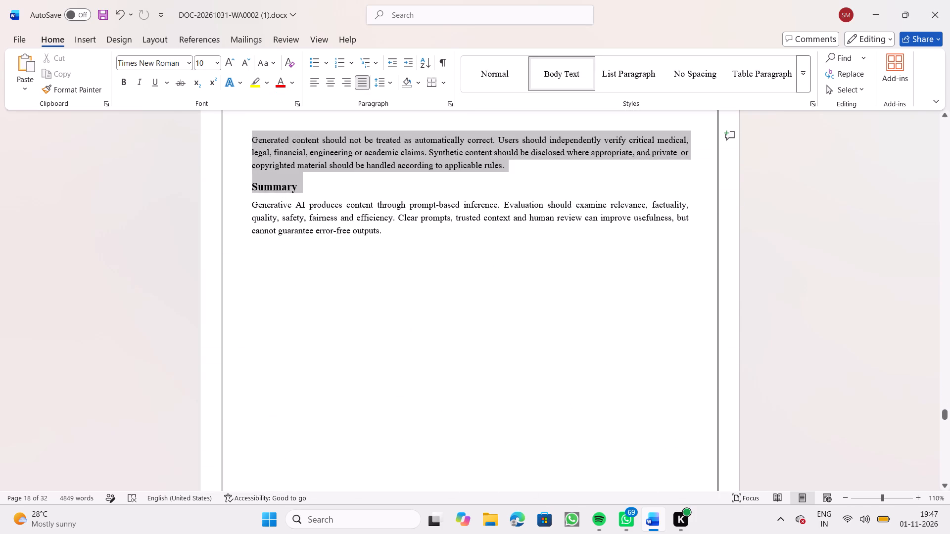
{"action": "left_click_drag", "start_coordinate": [278, 183], "coordinate": [341, 254]}
{"action": "key", "text": "ctrl+c"}
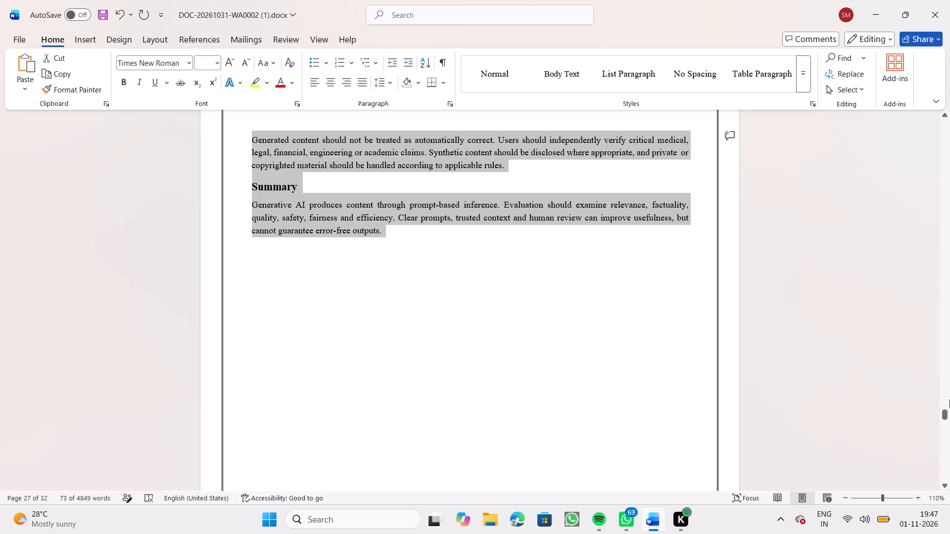
{"action": "left_click", "coordinate": [945, 378]}
{"action": "double_click", "coordinate": [945, 378]}
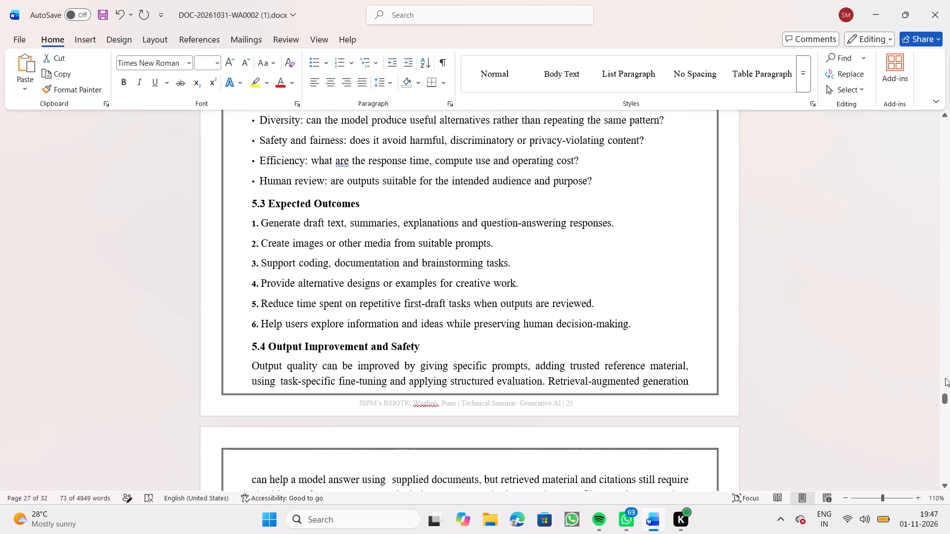
{"action": "left_click", "coordinate": [946, 408]}
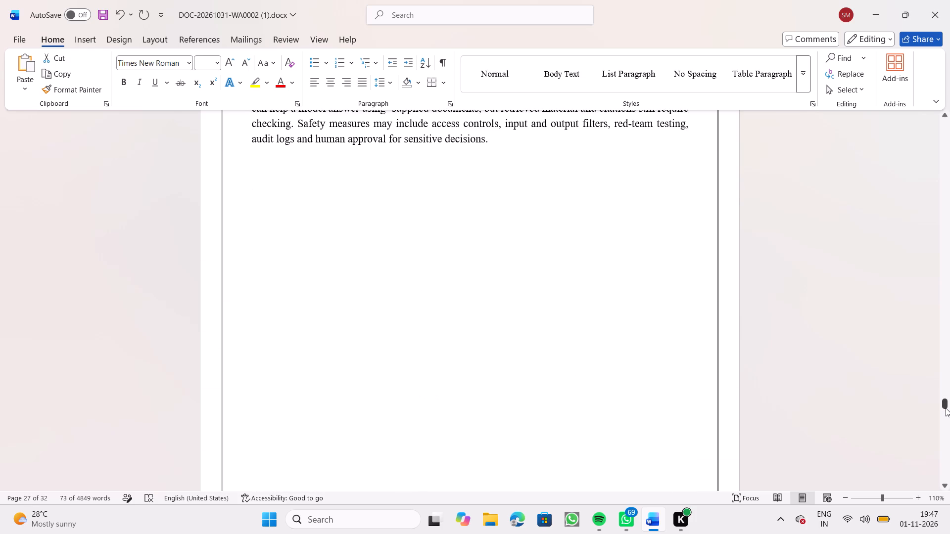
{"action": "left_click", "coordinate": [490, 141]}
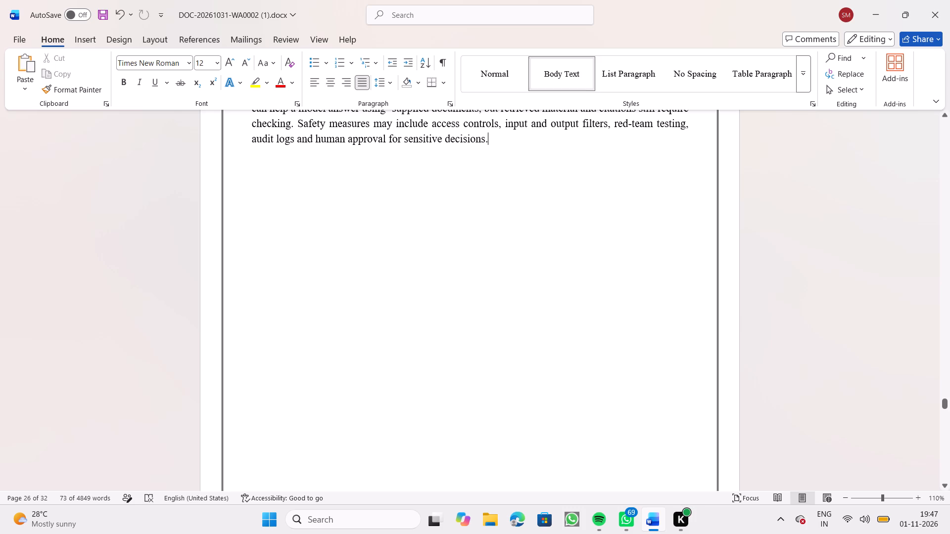
{"action": "key", "text": "Return"}
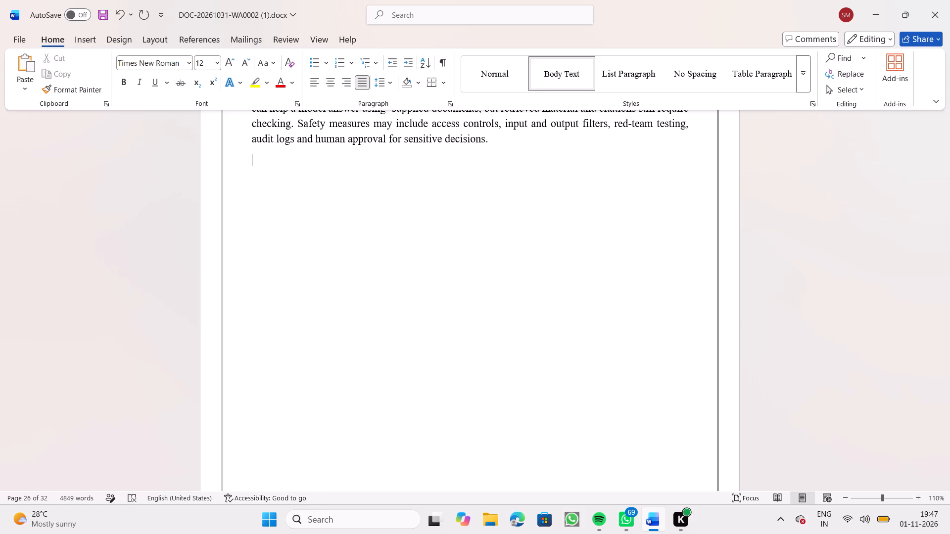
{"action": "key", "text": "ctrl+v"}
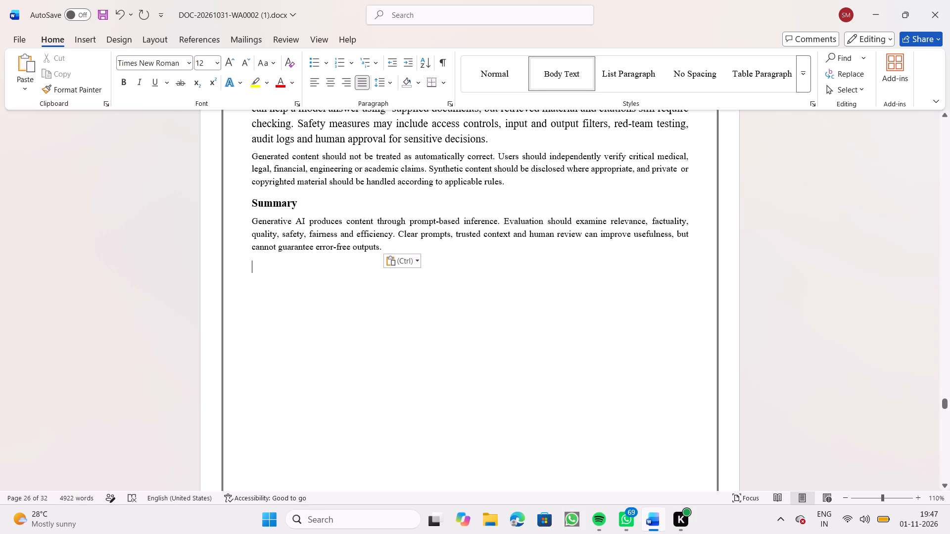
Delete the original "Generated content" paragraph and Summary section from page 27.
{"action": "left_click", "coordinate": [944, 410]}
{"action": "left_click", "coordinate": [944, 423]}
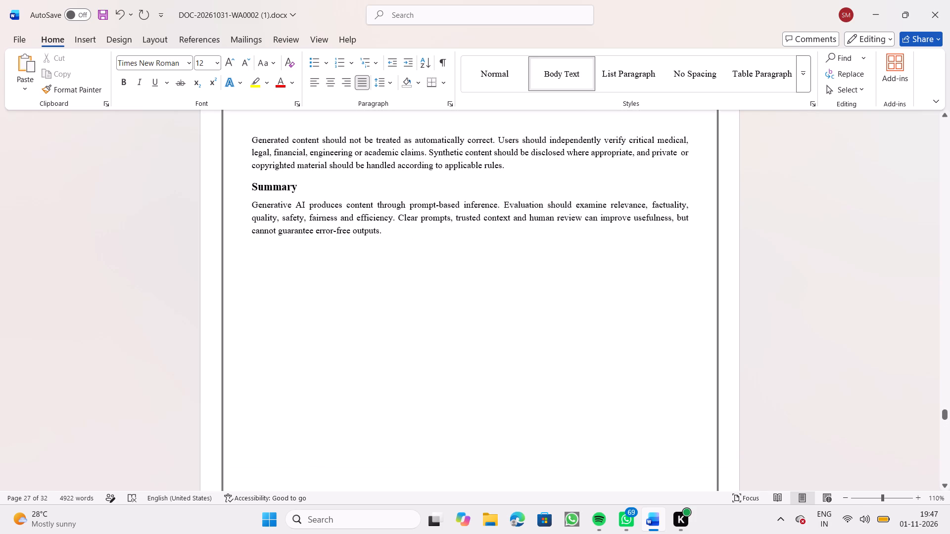
{"action": "left_click", "coordinate": [253, 140]}
{"action": "left_click_drag", "start_coordinate": [253, 140], "coordinate": [285, 178]}
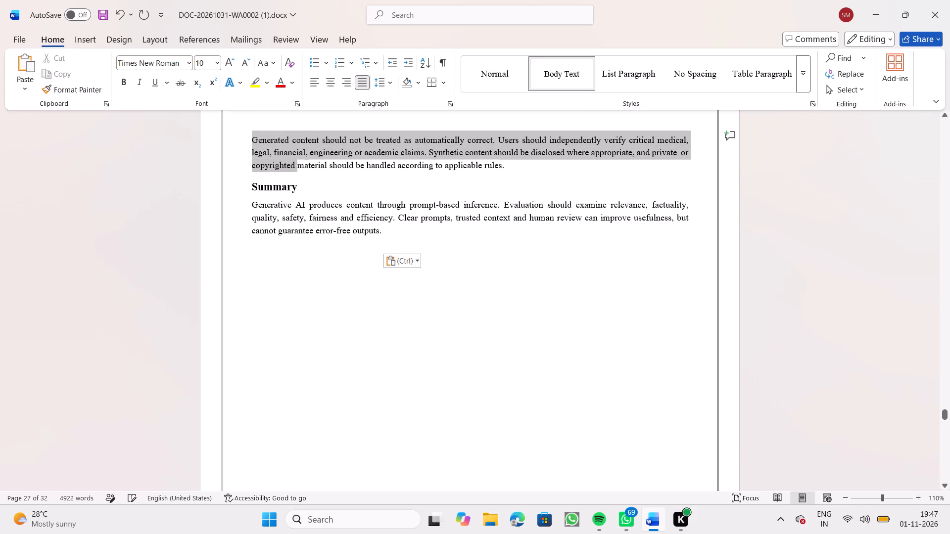
{"action": "left_click_drag", "start_coordinate": [285, 178], "coordinate": [387, 243]}
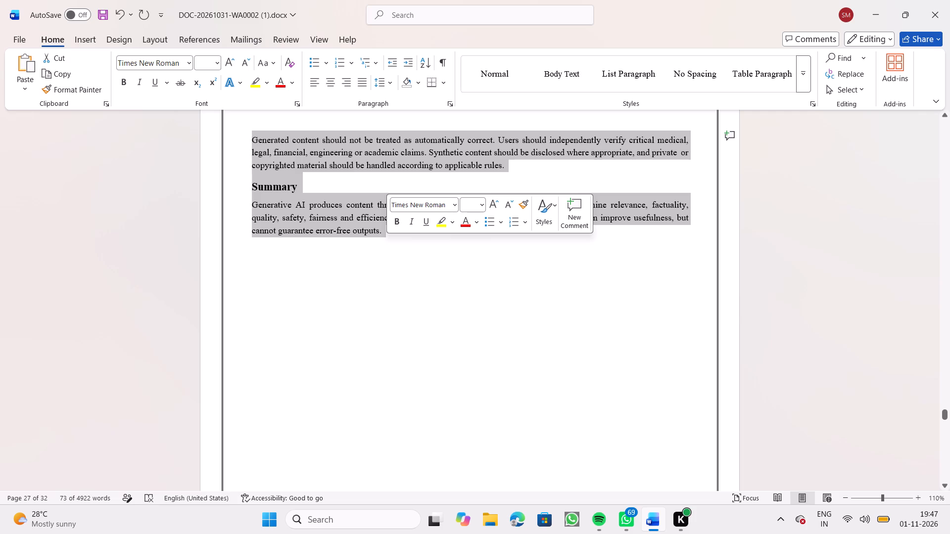
{"action": "key", "text": "BackSpace"}
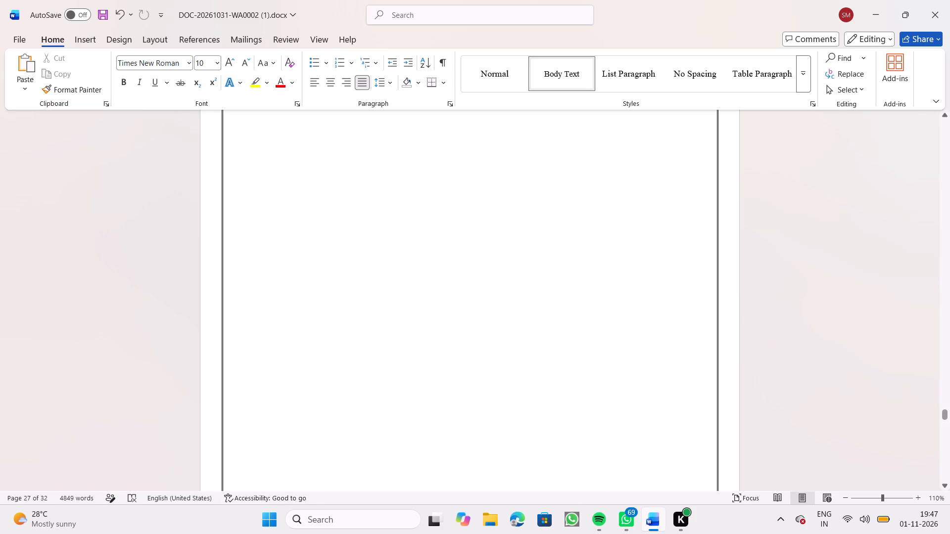
Increase the font of the pasted "Generated content" paragraph and Summary section on page 26 by two size increments.
{"action": "left_click", "coordinate": [948, 399]}
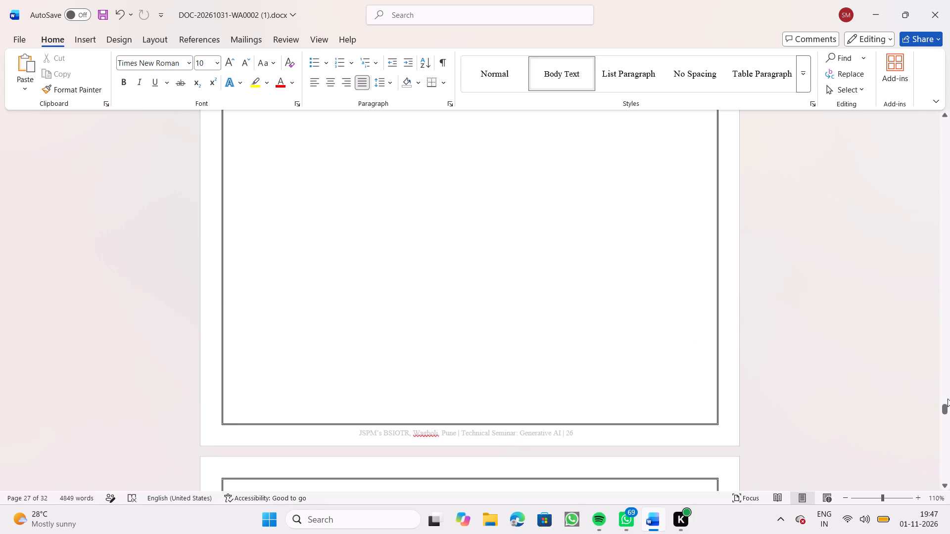
{"action": "triple_click", "coordinate": [948, 399]}
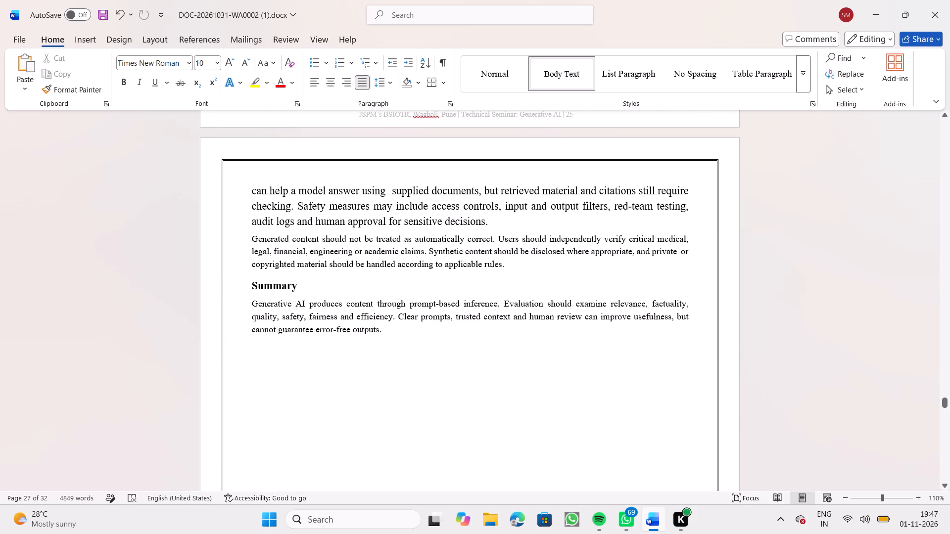
{"action": "left_click", "coordinate": [252, 240]}
{"action": "left_click_drag", "start_coordinate": [252, 240], "coordinate": [464, 397]}
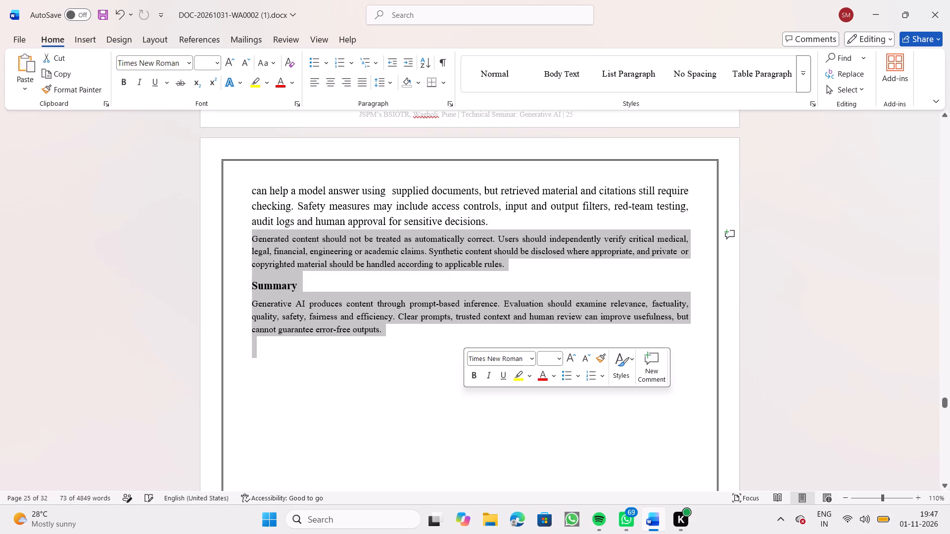
{"action": "left_click", "coordinate": [572, 358]}
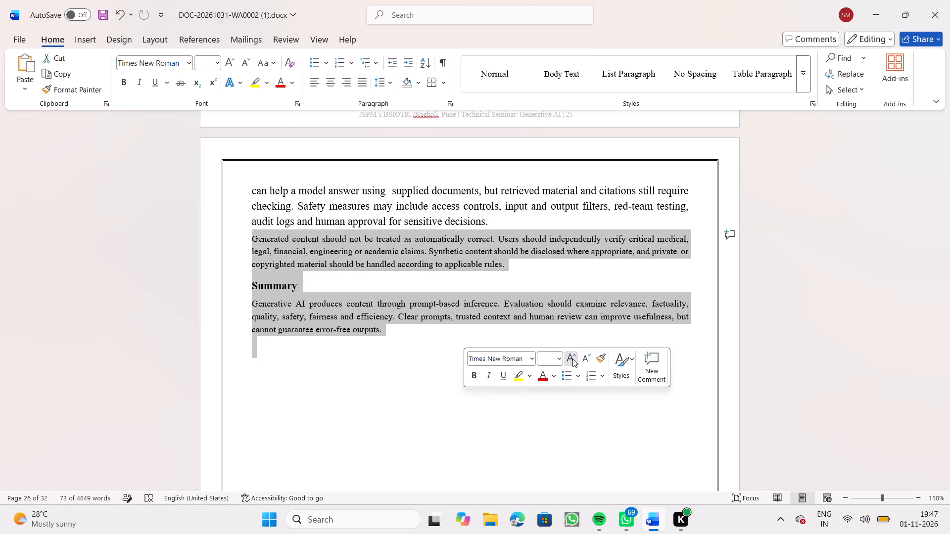
{"action": "left_click", "coordinate": [572, 358]}
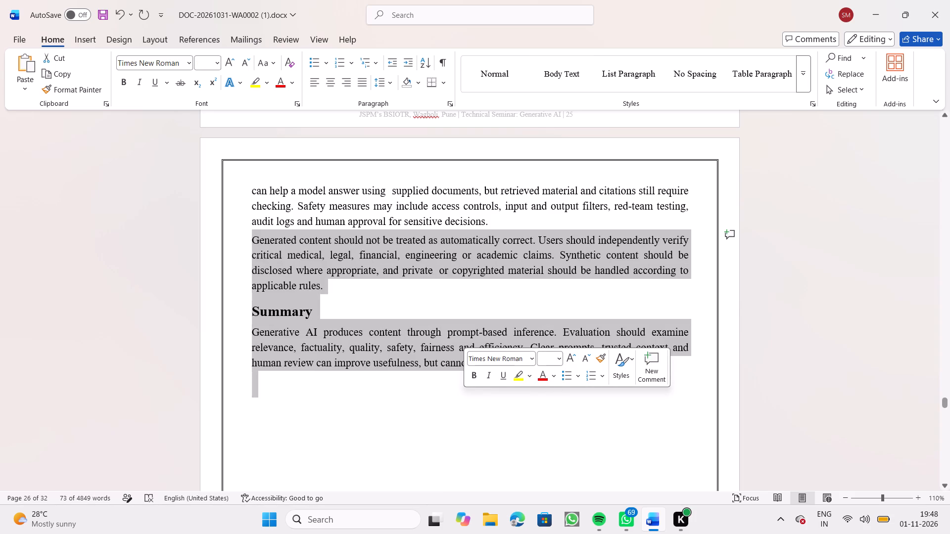
{"action": "left_click", "coordinate": [928, 426]}
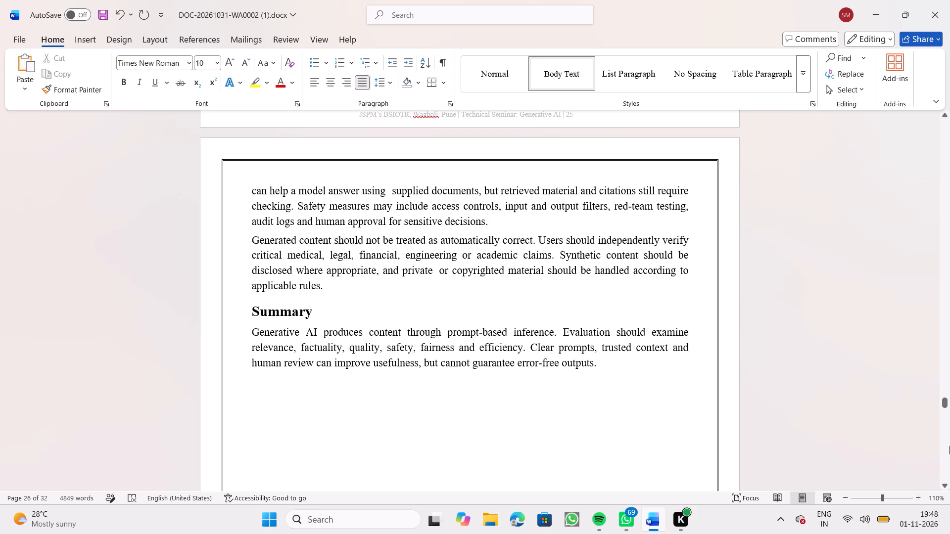
Examine the page layout from the emptied page 27 through Chapter 6, including its closing sections on page 29.
{"action": "left_click", "coordinate": [947, 421]}
{"action": "left_click", "coordinate": [947, 421]}
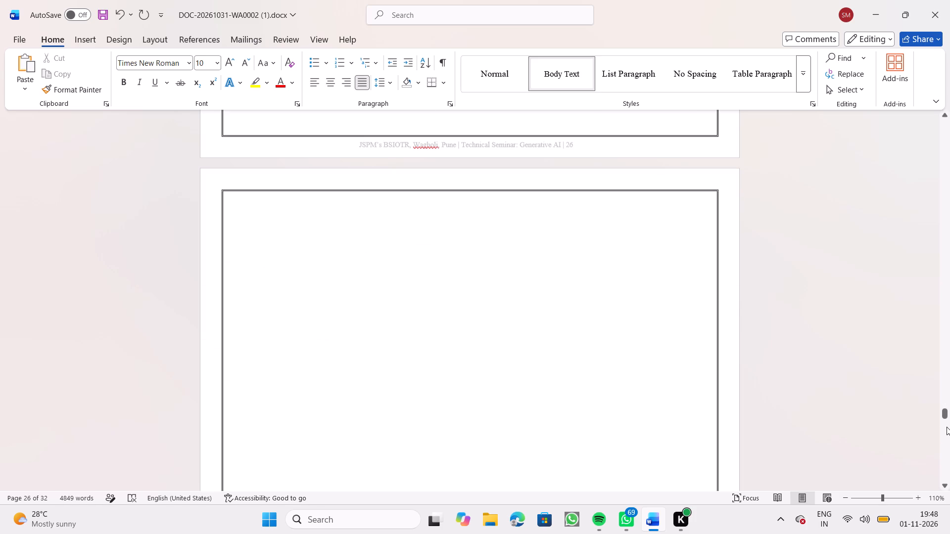
{"action": "double_click", "coordinate": [947, 427]}
{"action": "left_click_drag", "start_coordinate": [947, 427], "coordinate": [947, 437]}
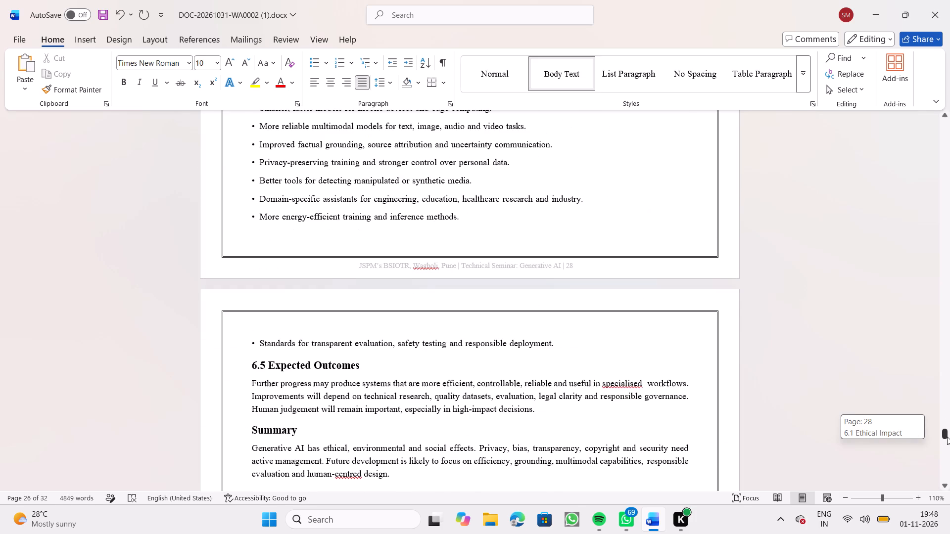
{"action": "left_click_drag", "start_coordinate": [947, 437], "coordinate": [835, 419]}
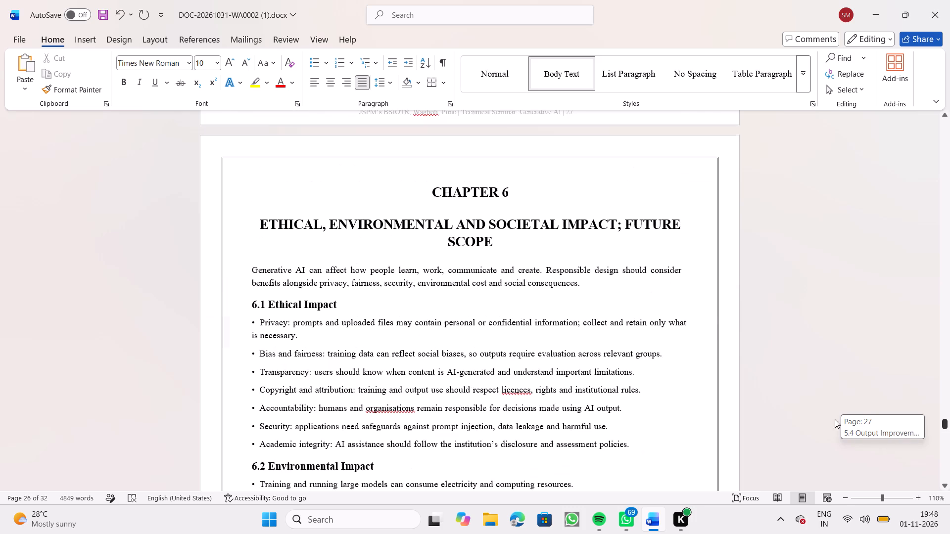
{"action": "left_click_drag", "start_coordinate": [835, 419], "coordinate": [892, 424]}
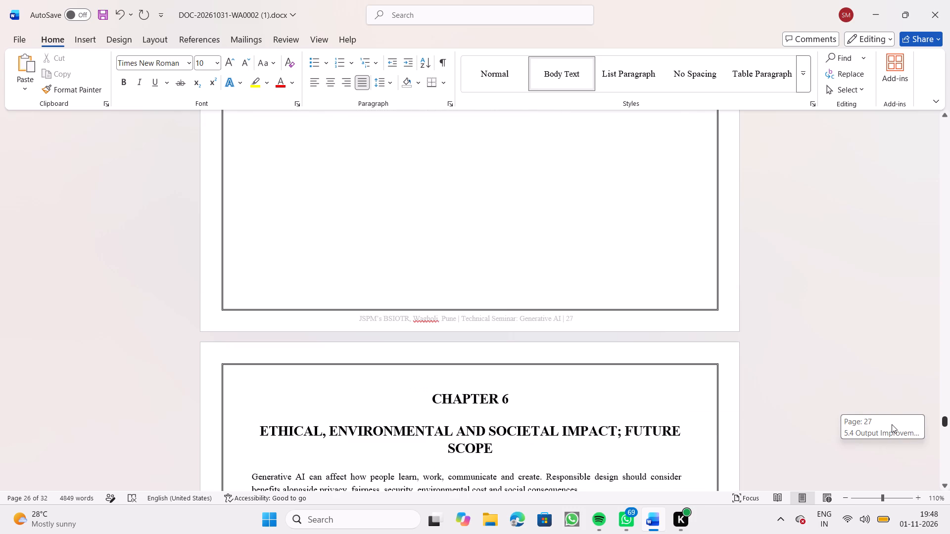
{"action": "left_click_drag", "start_coordinate": [892, 424], "coordinate": [898, 428]}
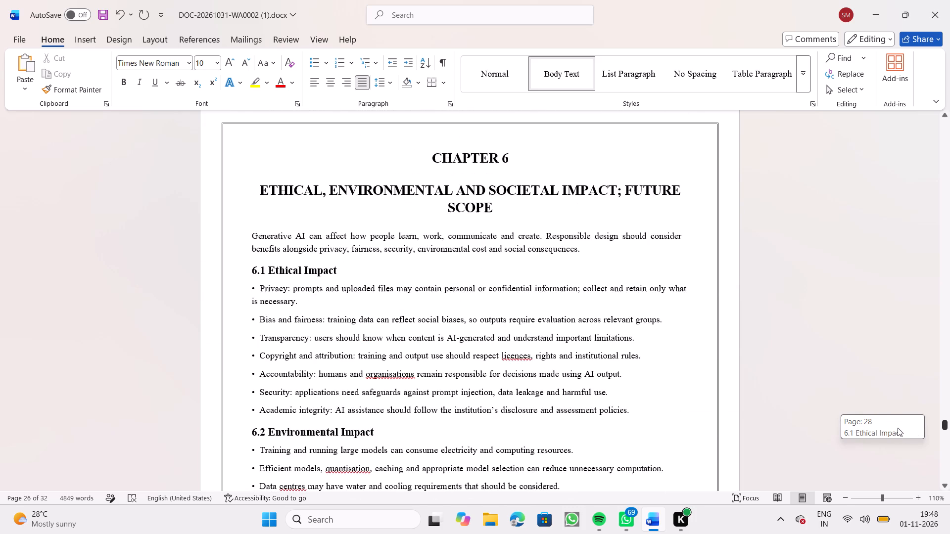
{"action": "left_click_drag", "start_coordinate": [898, 428], "coordinate": [898, 427]}
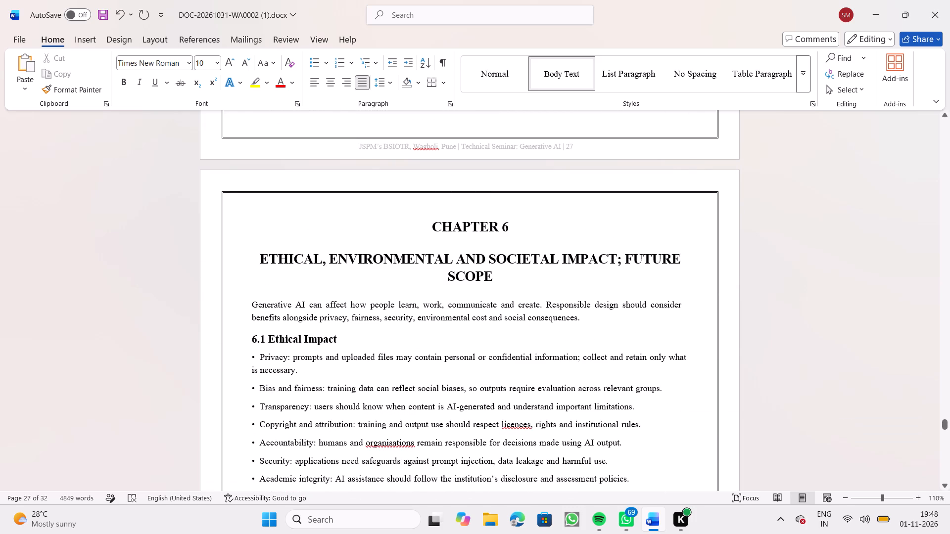
Increase the font of Chapter 6's text, from the introductory paragraph through the 6.4 Future Scope bullets, by two size increments.
{"action": "left_click", "coordinate": [248, 303]}
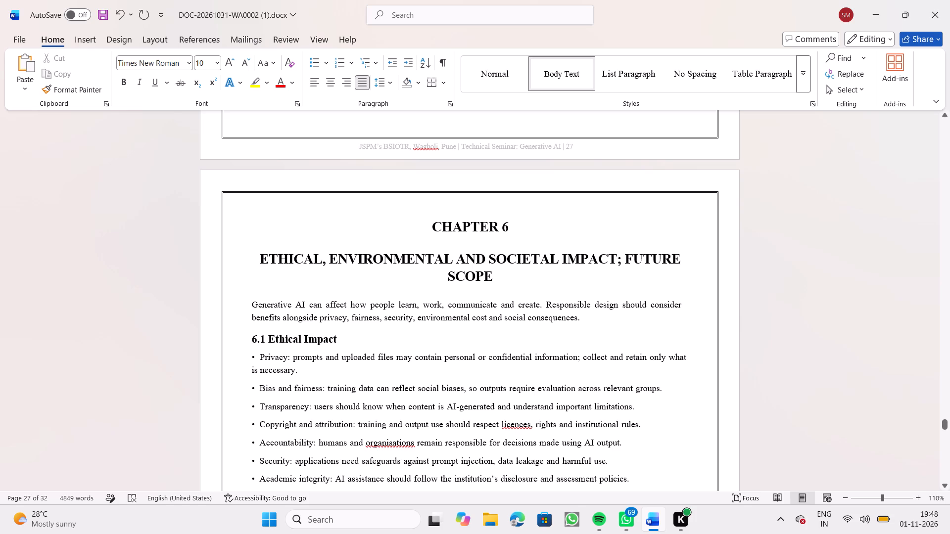
{"action": "left_click_drag", "start_coordinate": [248, 303], "coordinate": [440, 462]}
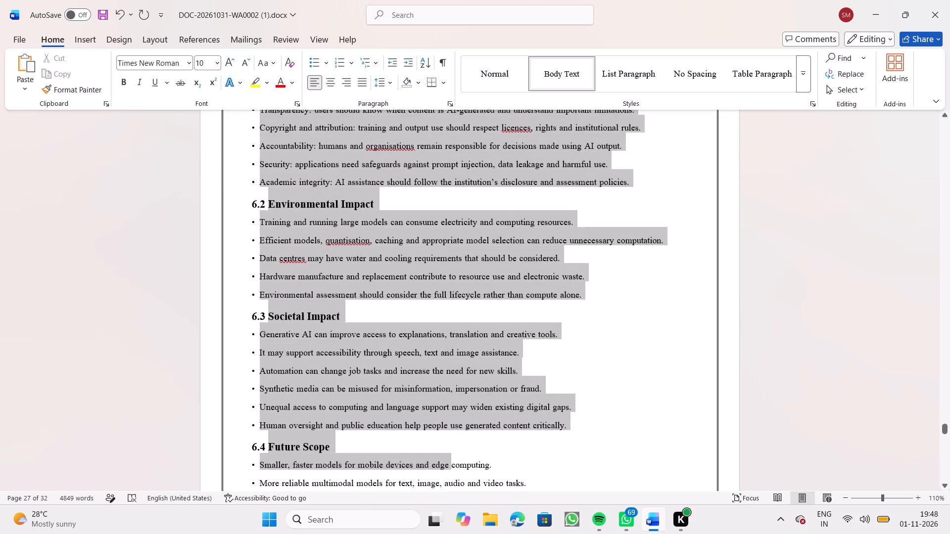
{"action": "left_click_drag", "start_coordinate": [440, 462], "coordinate": [510, 488]}
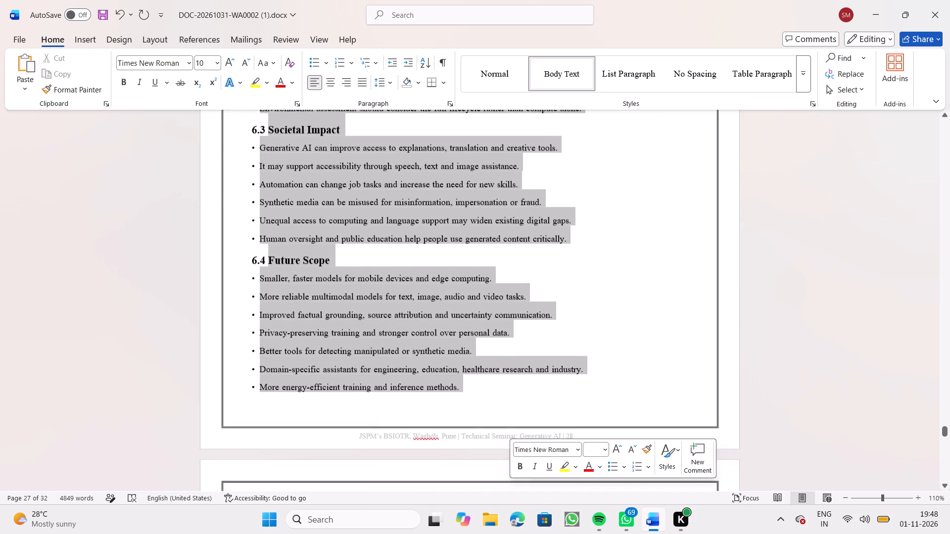
{"action": "left_click", "coordinate": [615, 450]}
{"action": "left_click", "coordinate": [615, 450]}
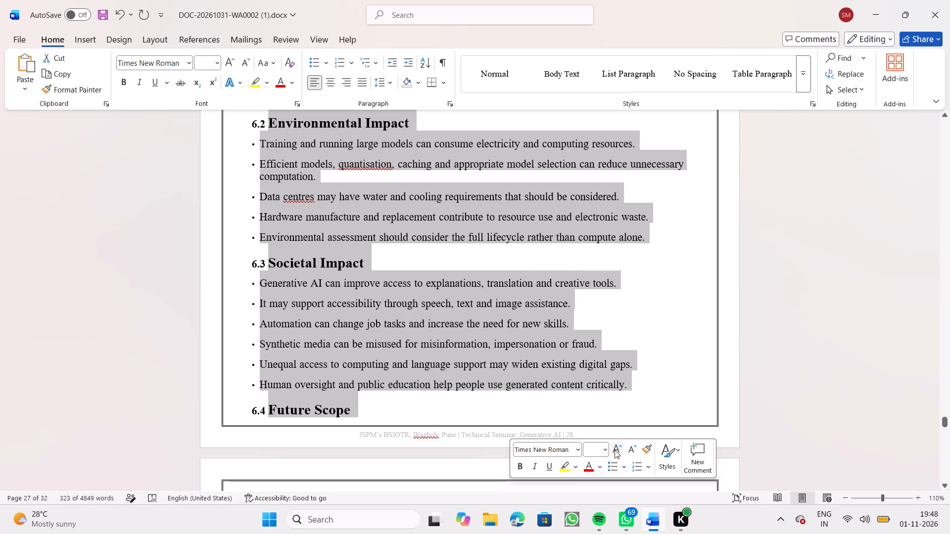
Set the "Standards for transparent evaluation" bullet, section 6.5 Expected Outcomes and the Summary on page 30 to font size 12.
{"action": "left_click", "coordinate": [946, 433]}
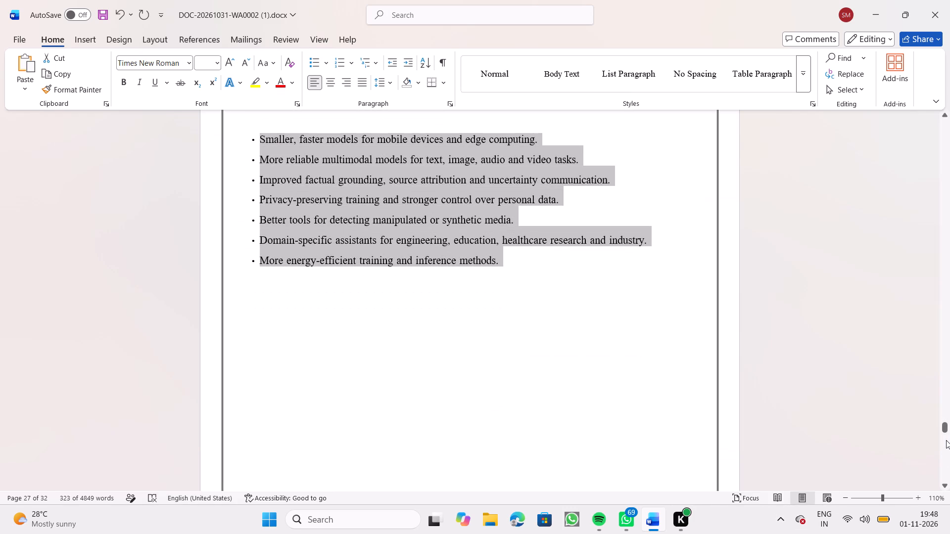
{"action": "left_click", "coordinate": [946, 441]}
{"action": "left_click", "coordinate": [946, 441]}
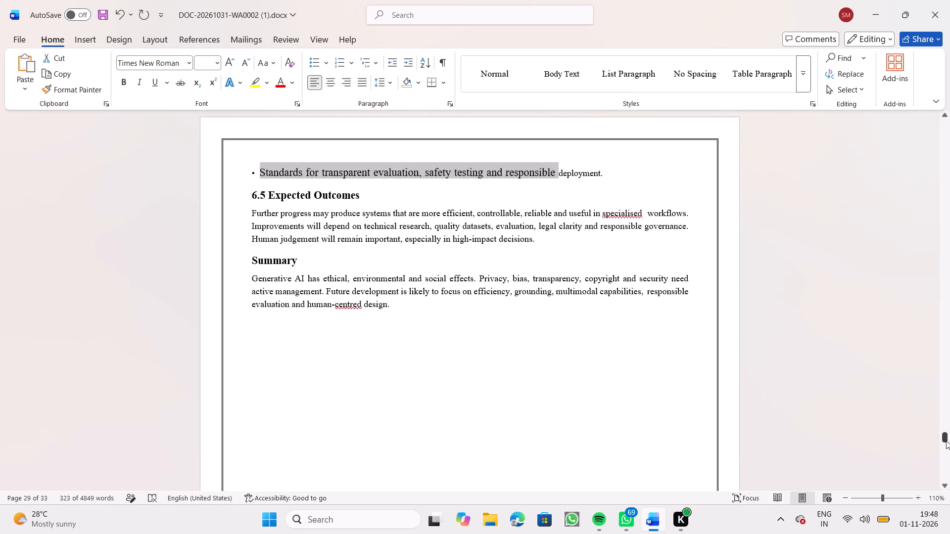
{"action": "left_click", "coordinate": [268, 222]}
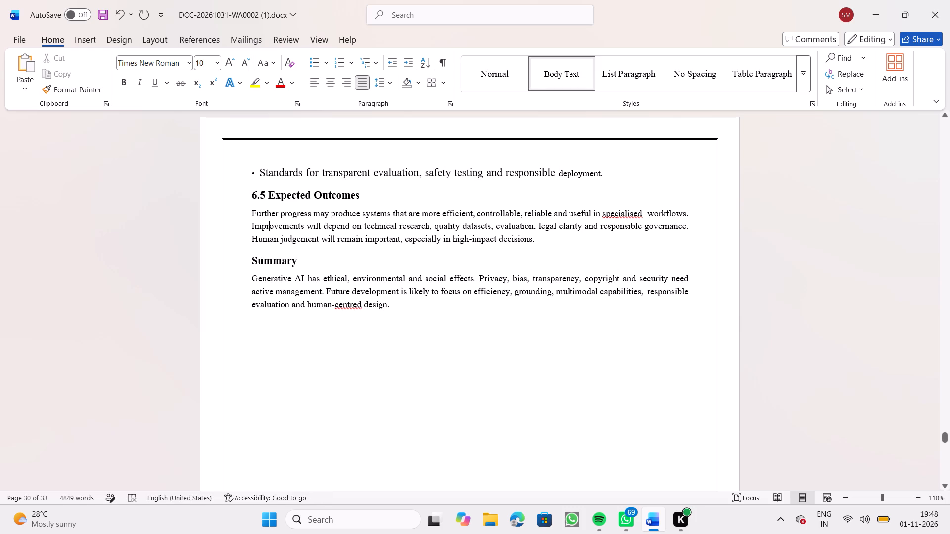
{"action": "left_click", "coordinate": [253, 170]}
{"action": "left_click_drag", "start_coordinate": [253, 170], "coordinate": [307, 252]}
{"action": "left_click_drag", "start_coordinate": [307, 252], "coordinate": [258, 171]}
{"action": "double_click", "coordinate": [258, 171]}
{"action": "left_click_drag", "start_coordinate": [258, 171], "coordinate": [326, 246]}
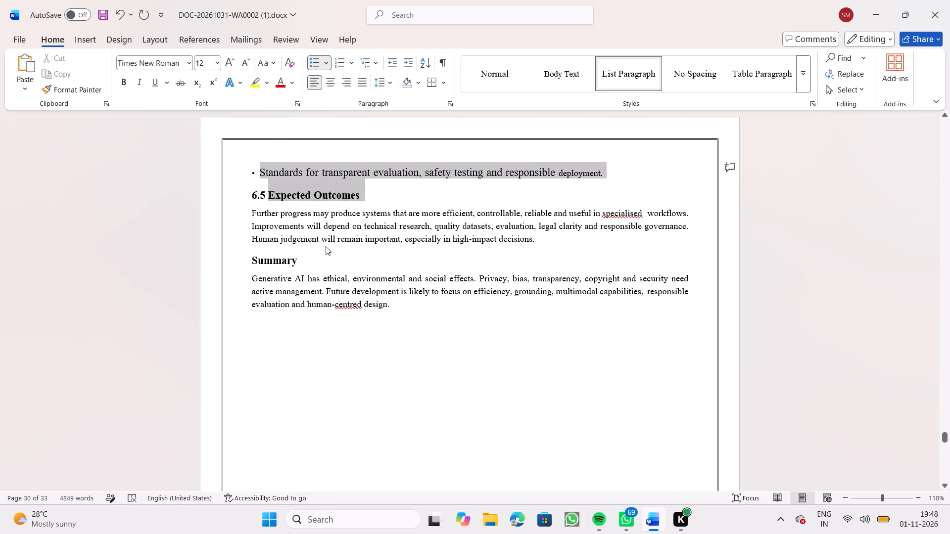
{"action": "left_click_drag", "start_coordinate": [326, 246], "coordinate": [406, 319]}
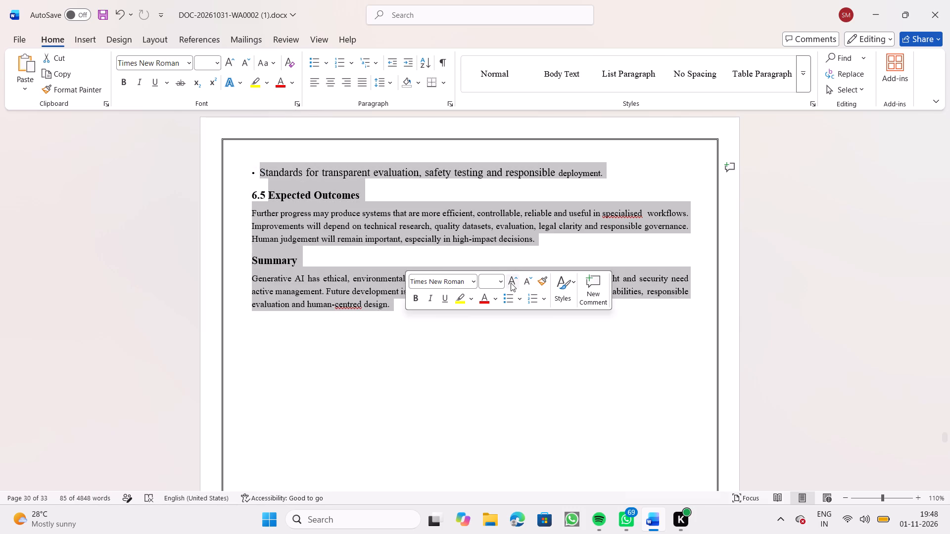
{"action": "left_click", "coordinate": [511, 283]}
{"action": "left_click", "coordinate": [511, 283]}
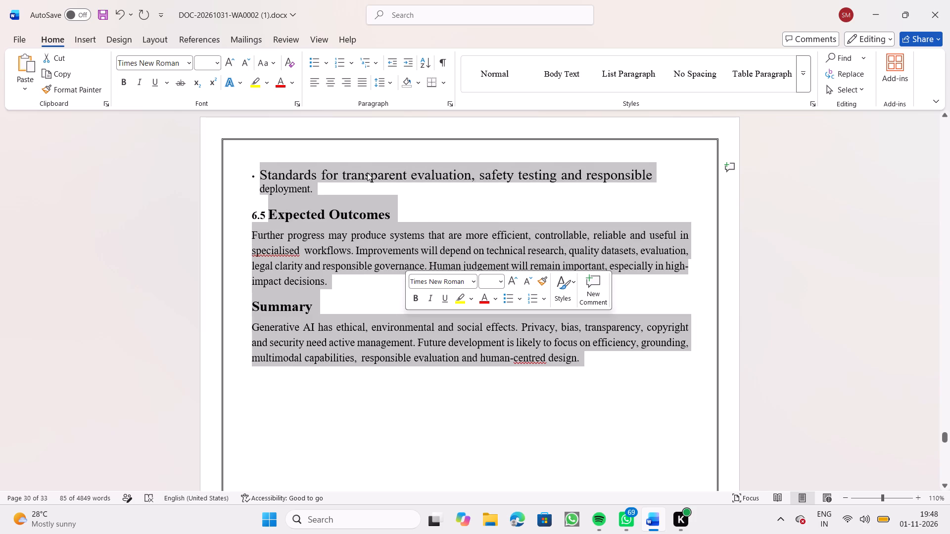
{"action": "left_click", "coordinate": [498, 279]}
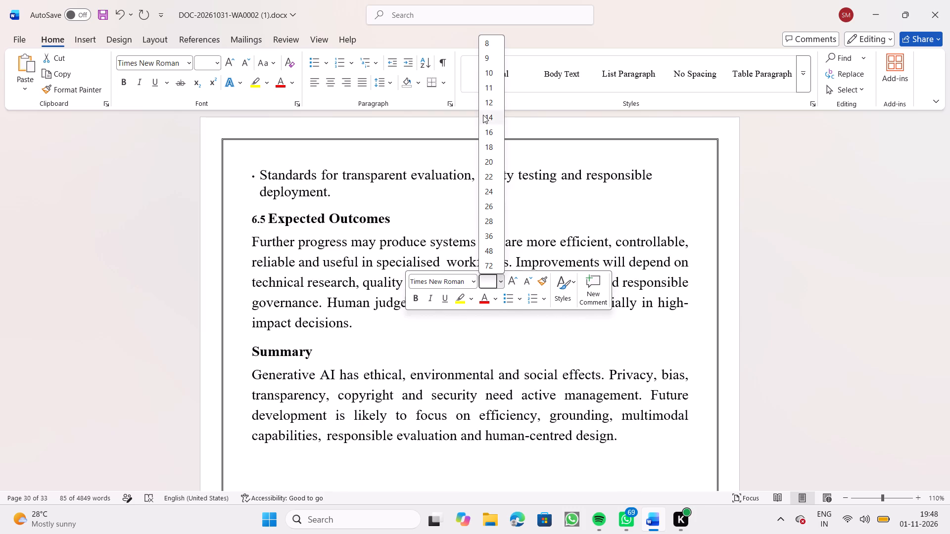
{"action": "left_click", "coordinate": [487, 105]}
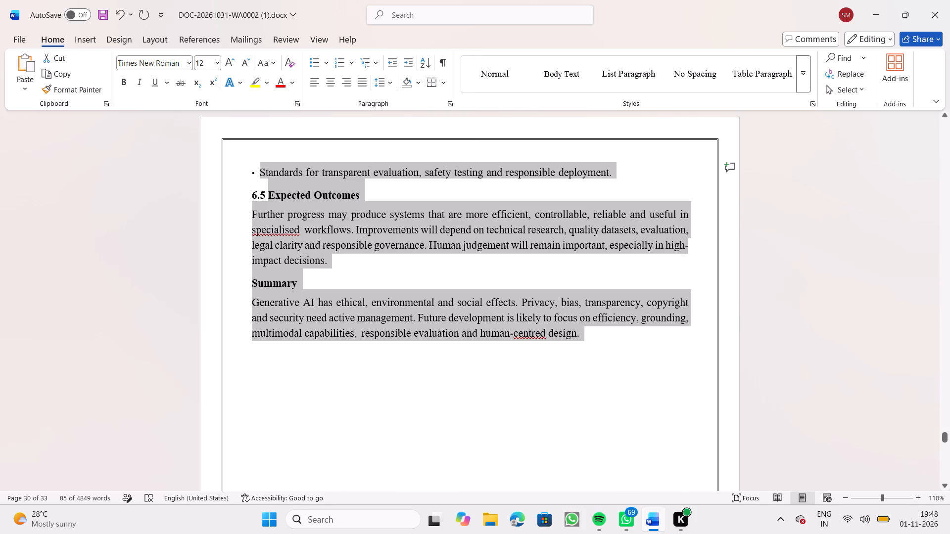
Copy page 30's Standards bullet, Expected Outcomes and Summary sections and paste them below the "More energy-efficient training" bullet on page 29.
{"action": "key", "text": "ctrl+c"}
{"action": "left_click", "coordinate": [943, 407]}
{"action": "left_click", "coordinate": [943, 407]}
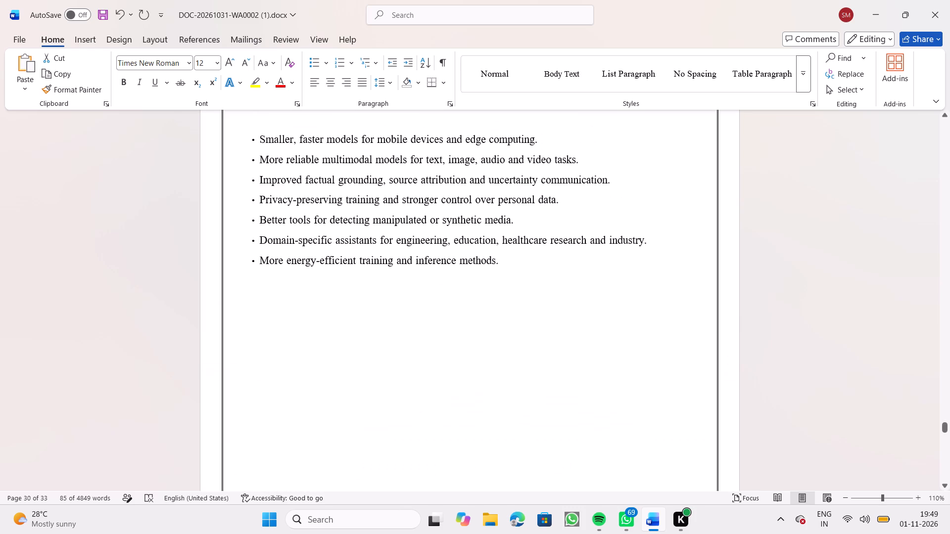
{"action": "left_click", "coordinate": [501, 257]}
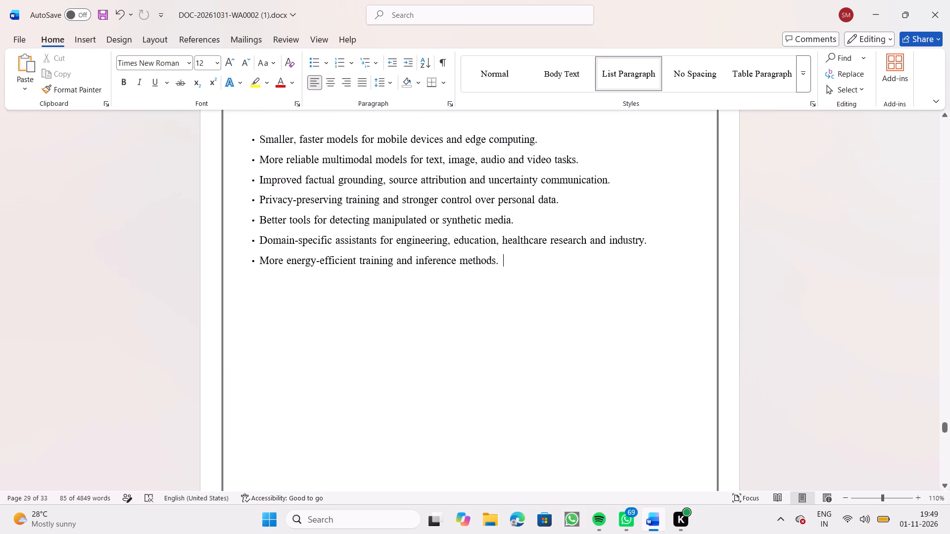
{"action": "key", "text": "Return"}
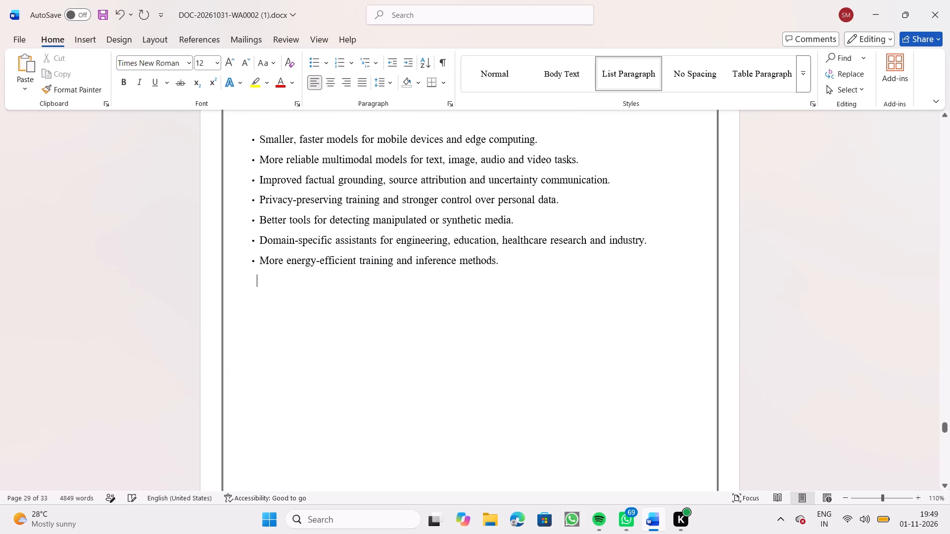
{"action": "key", "text": "ctrl+v"}
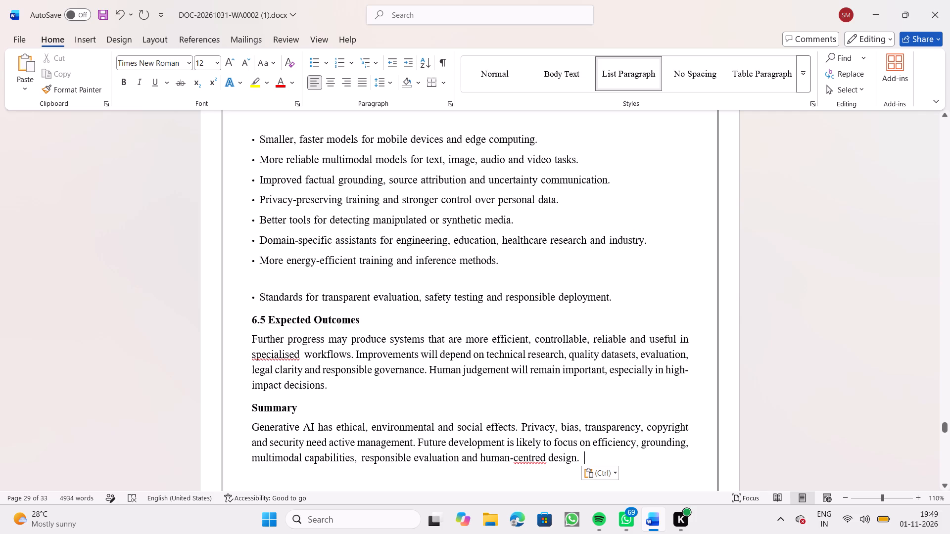
Remove the bullet and the blank line before the pasted "Standards for transparent evaluation" line on page 29.
{"action": "left_click", "coordinate": [248, 296]}
{"action": "key", "text": "BackSpace"}
{"action": "key", "text": "BackSpace"}
{"action": "key", "text": "BackSpace"}
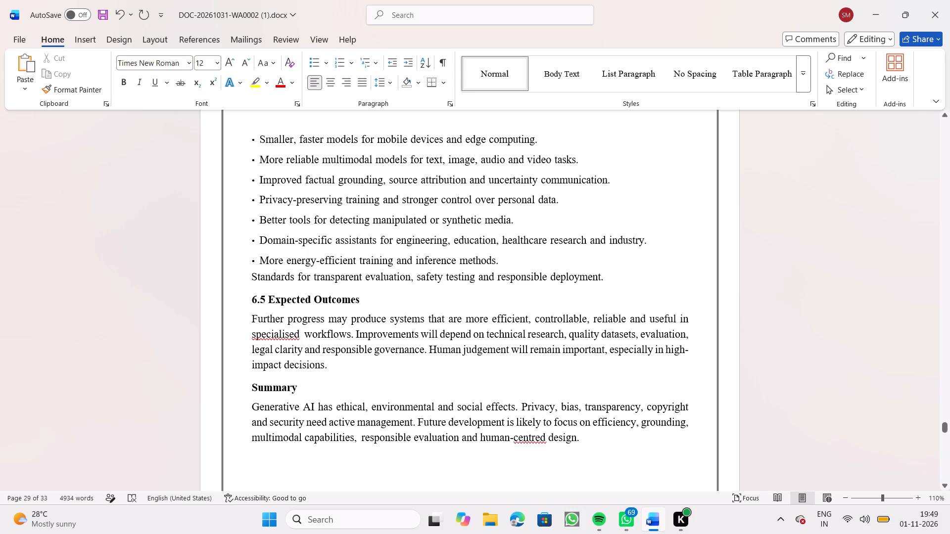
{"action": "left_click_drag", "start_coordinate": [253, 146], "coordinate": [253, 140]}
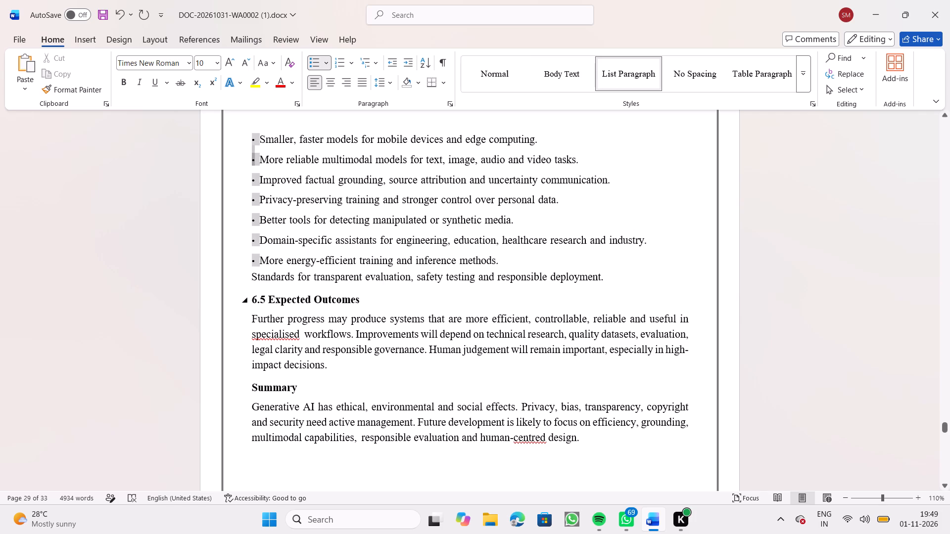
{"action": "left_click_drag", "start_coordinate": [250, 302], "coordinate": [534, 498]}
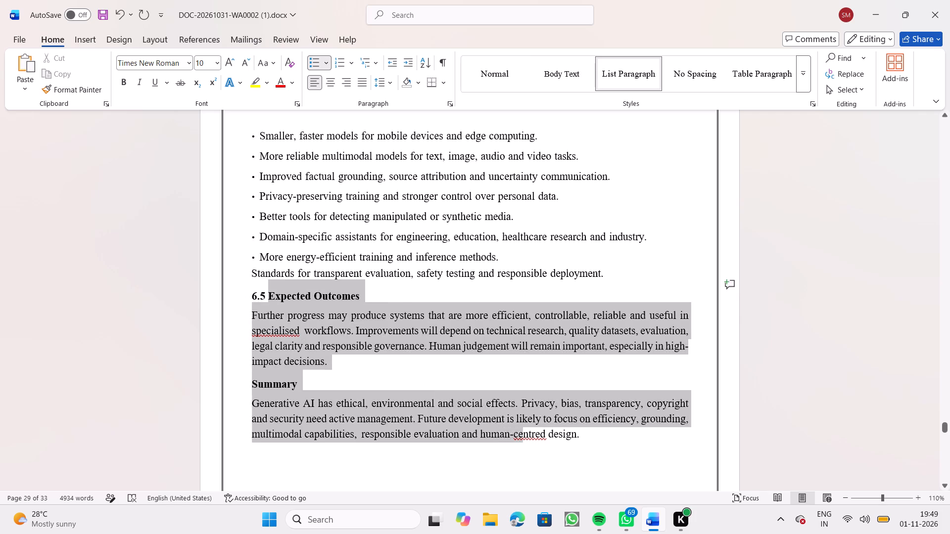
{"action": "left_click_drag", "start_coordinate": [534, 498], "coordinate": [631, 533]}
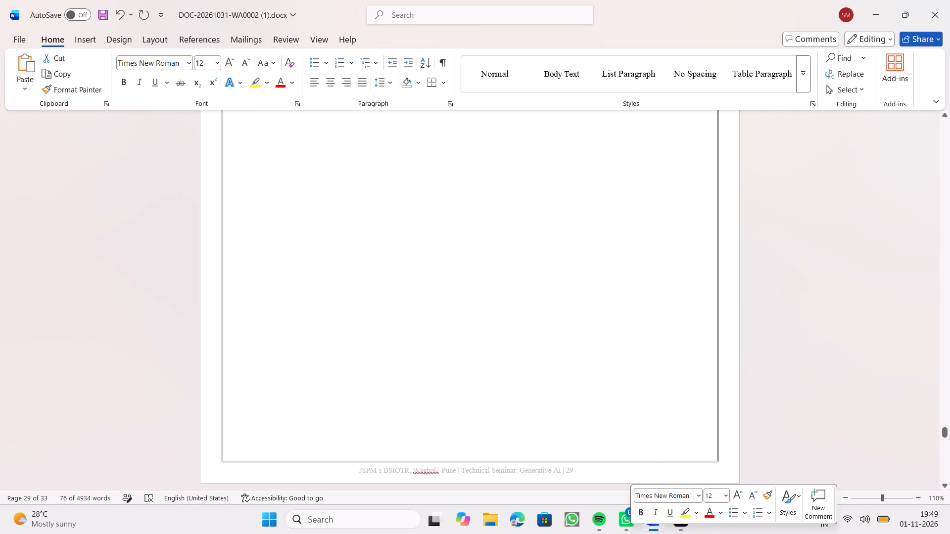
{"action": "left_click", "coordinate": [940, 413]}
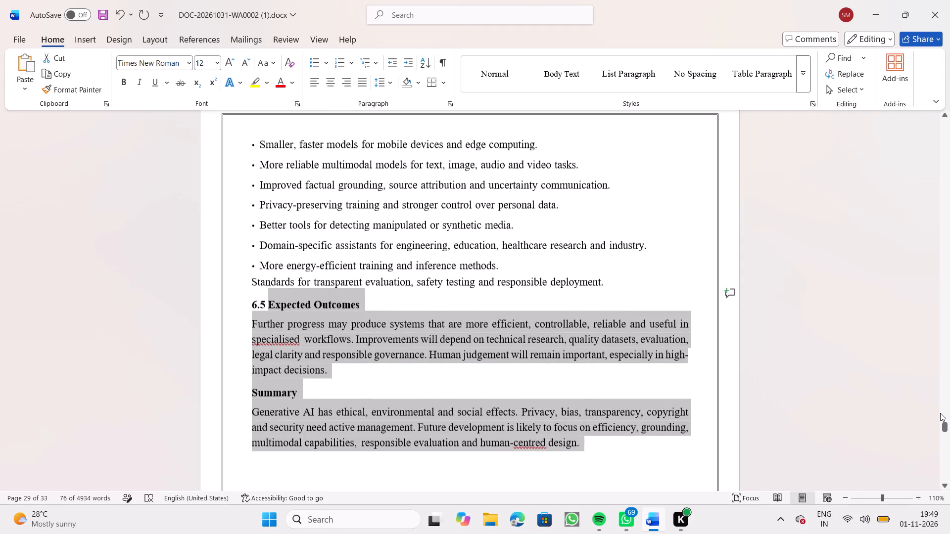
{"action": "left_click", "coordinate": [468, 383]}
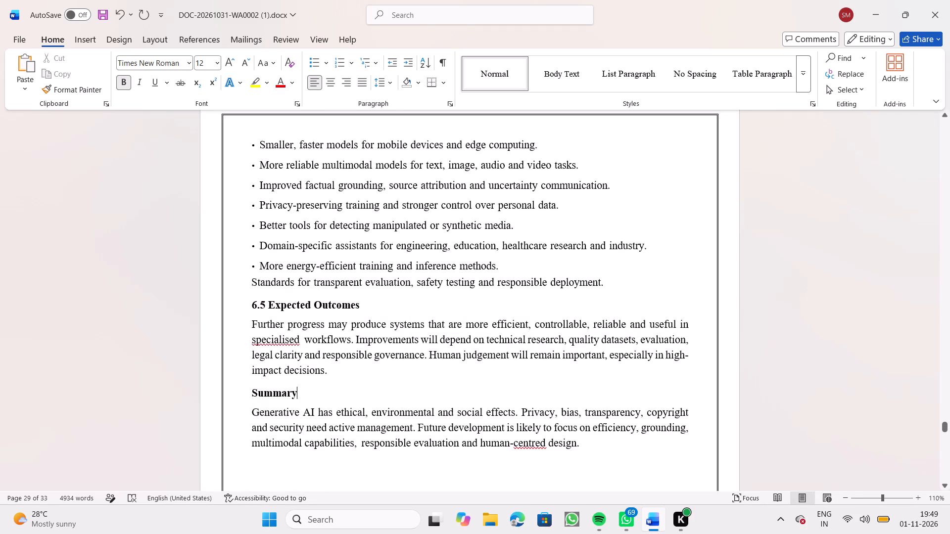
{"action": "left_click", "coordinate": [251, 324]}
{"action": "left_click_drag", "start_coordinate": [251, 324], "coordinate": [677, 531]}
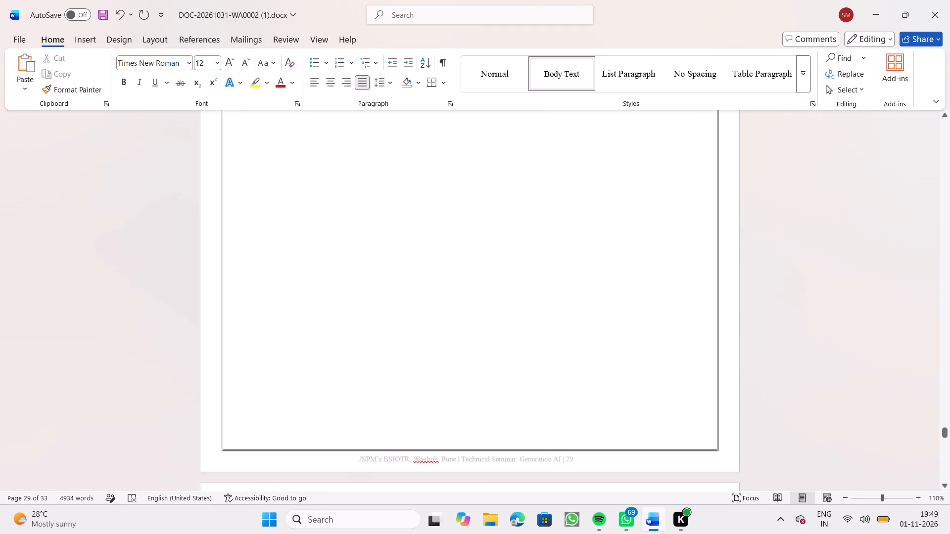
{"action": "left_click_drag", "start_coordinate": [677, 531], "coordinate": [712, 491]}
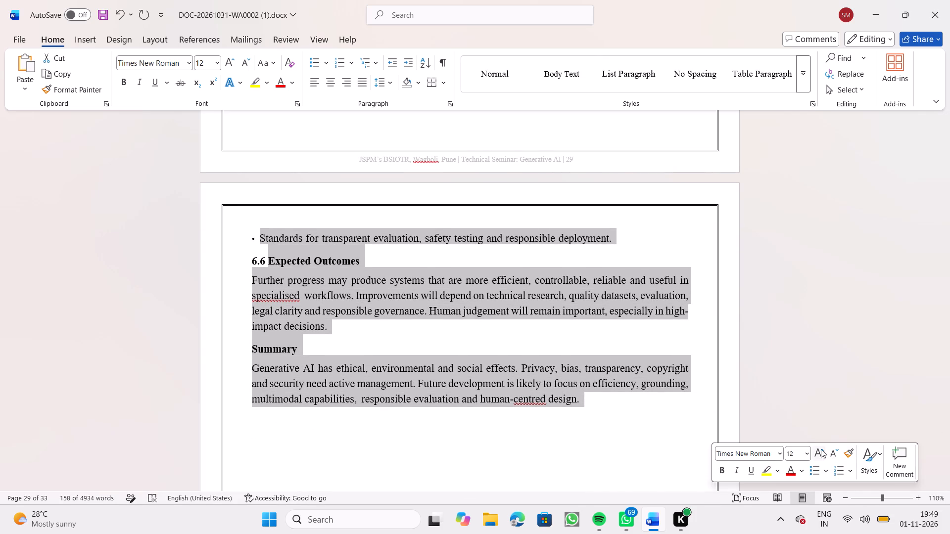
Delete the original Standards bullet, Expected Outcomes section and Summary from page 30.
{"action": "left_click", "coordinate": [944, 450]}
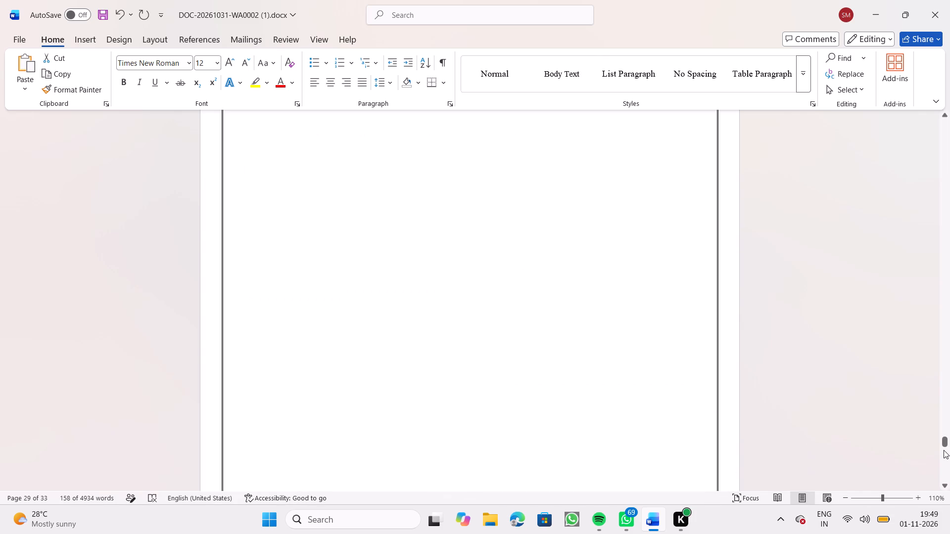
{"action": "left_click", "coordinate": [945, 459]}
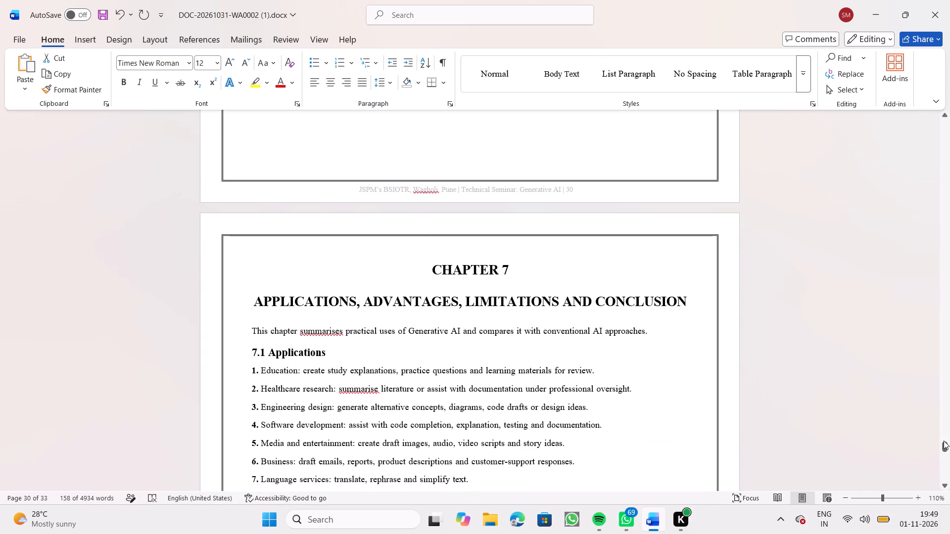
{"action": "left_click", "coordinate": [945, 422]}
{"action": "double_click", "coordinate": [945, 418]}
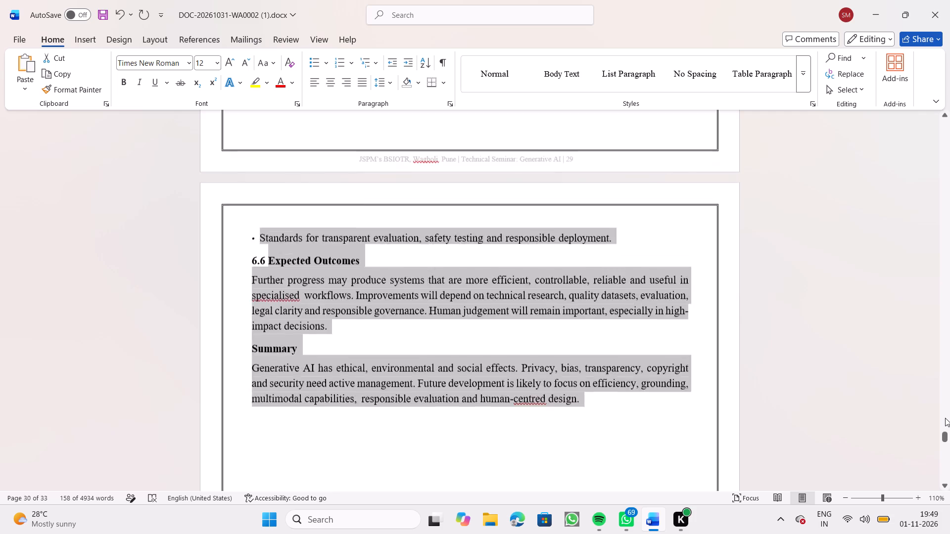
{"action": "left_click", "coordinate": [944, 457]}
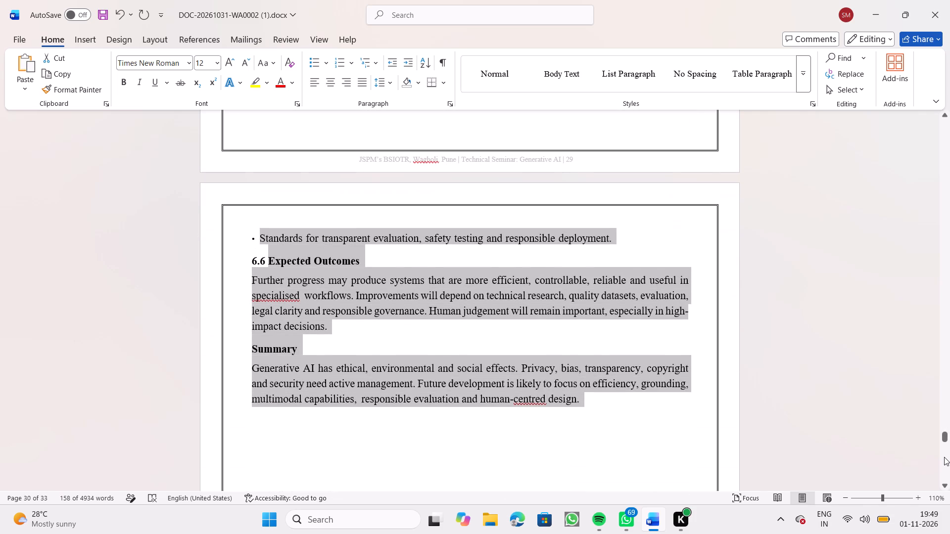
{"action": "left_click", "coordinate": [315, 420]}
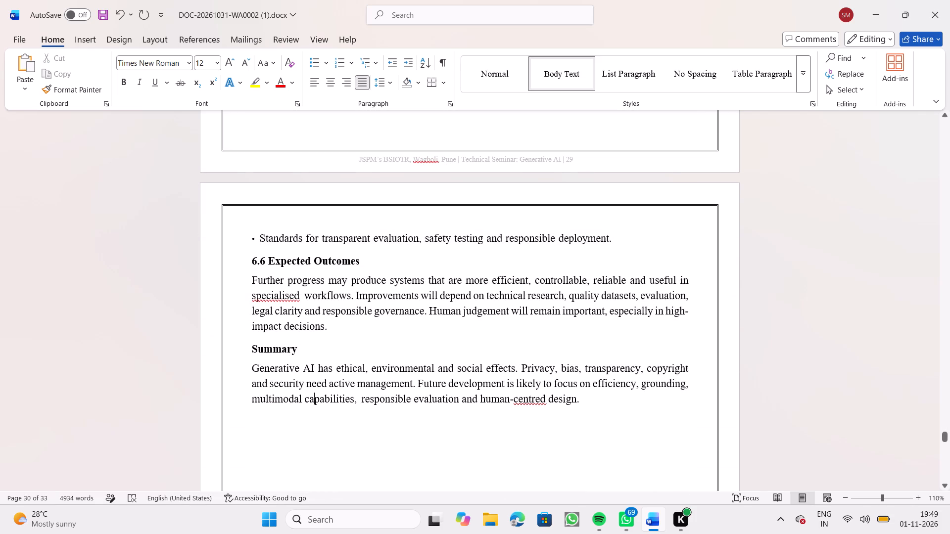
{"action": "left_click", "coordinate": [249, 237]}
{"action": "left_click_drag", "start_coordinate": [249, 237], "coordinate": [594, 427]}
{"action": "key", "text": "BackSpace"}
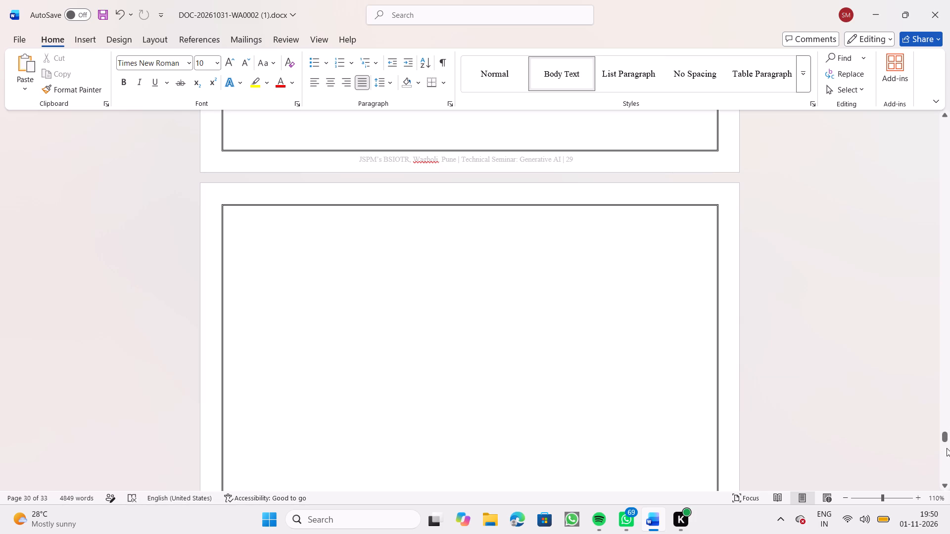
Set all Chapter 7 text, from the introductory paragraph under the chapter title through the Summary, to font size 12.
{"action": "left_click", "coordinate": [947, 448]}
{"action": "left_click", "coordinate": [945, 456]}
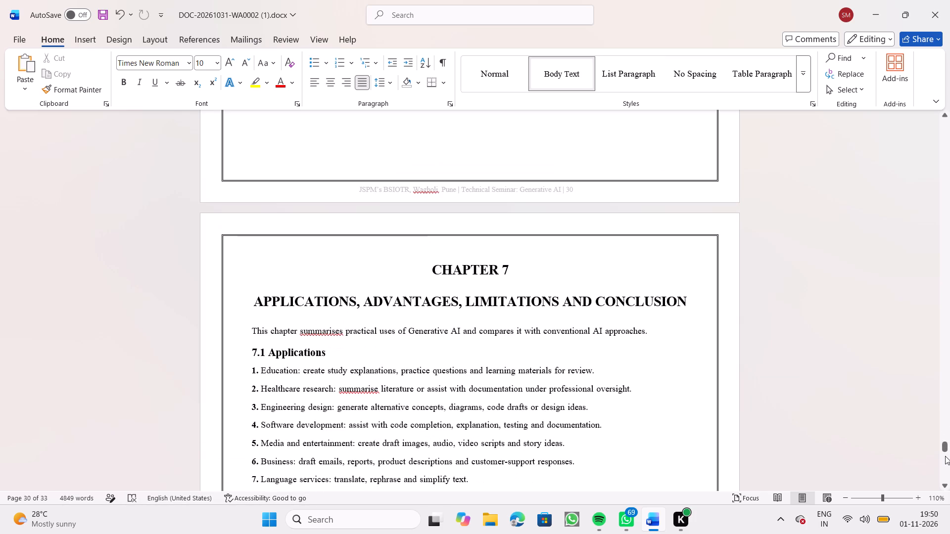
{"action": "left_click", "coordinate": [945, 456]}
{"action": "left_click", "coordinate": [945, 456]}
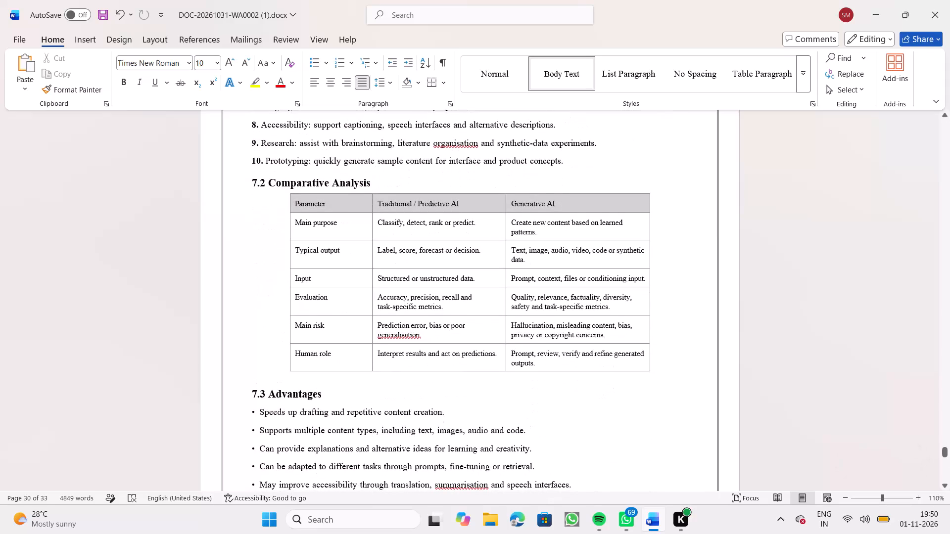
{"action": "left_click", "coordinate": [943, 422]}
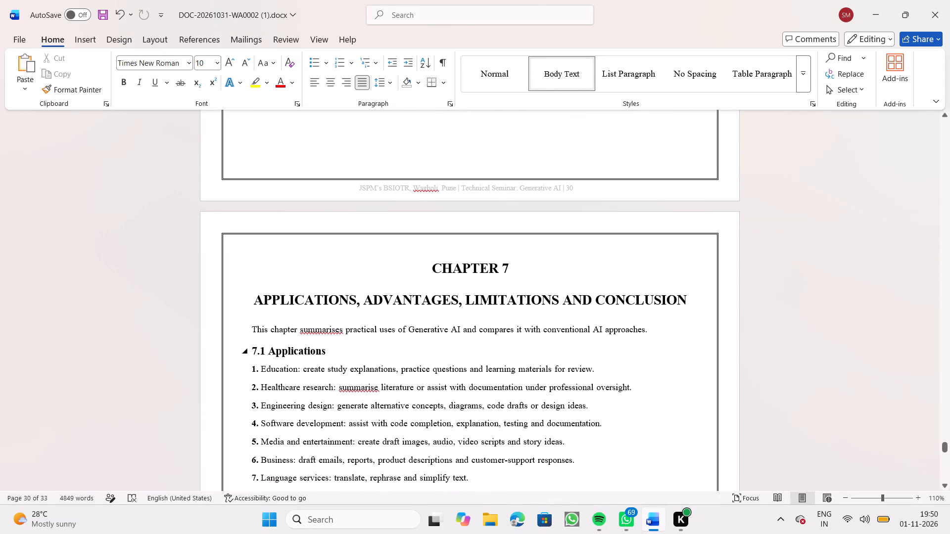
{"action": "left_click", "coordinate": [251, 327]}
{"action": "left_click_drag", "start_coordinate": [251, 327], "coordinate": [480, 500]}
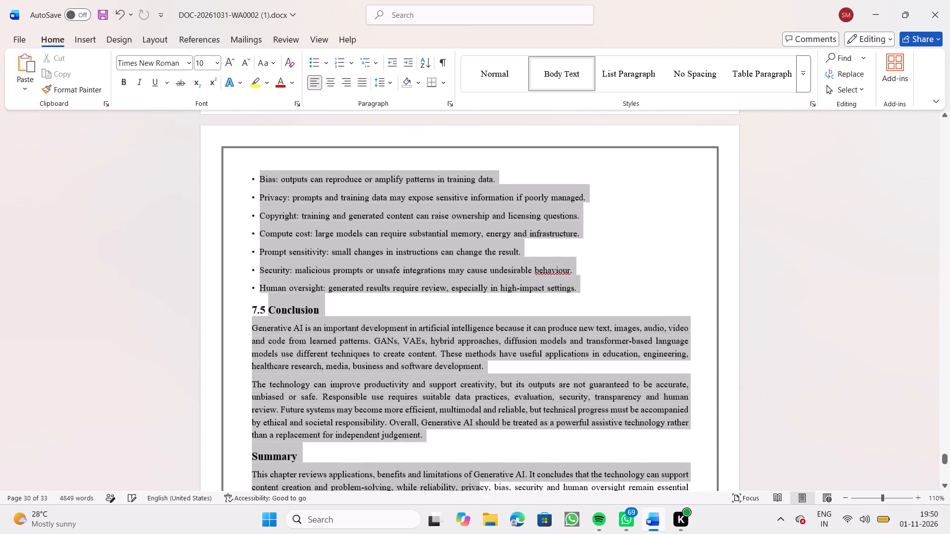
{"action": "left_click_drag", "start_coordinate": [480, 500], "coordinate": [478, 499]}
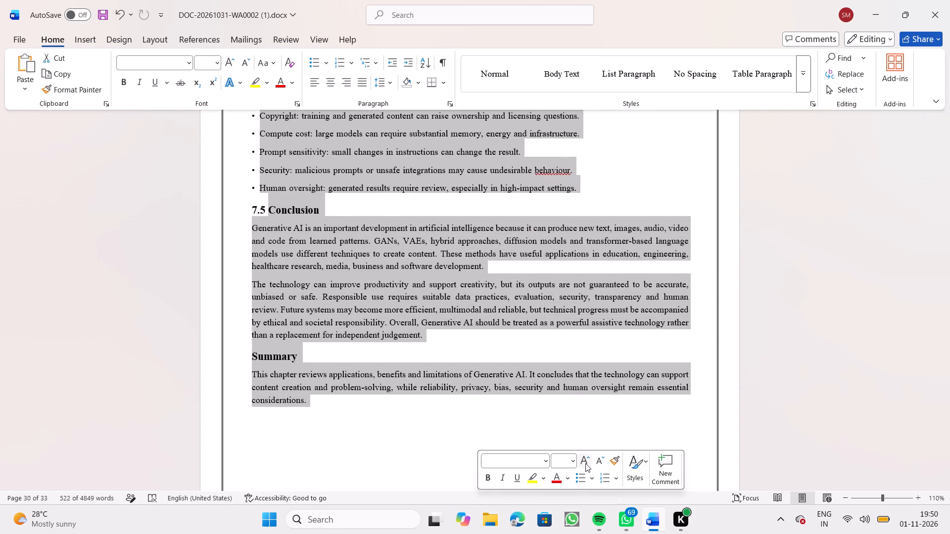
{"action": "left_click", "coordinate": [573, 459]}
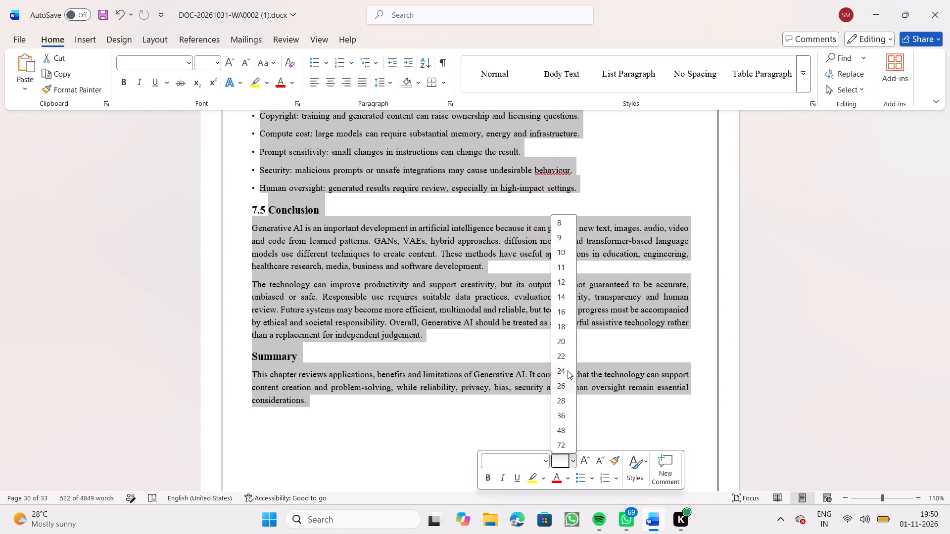
{"action": "left_click", "coordinate": [562, 283]}
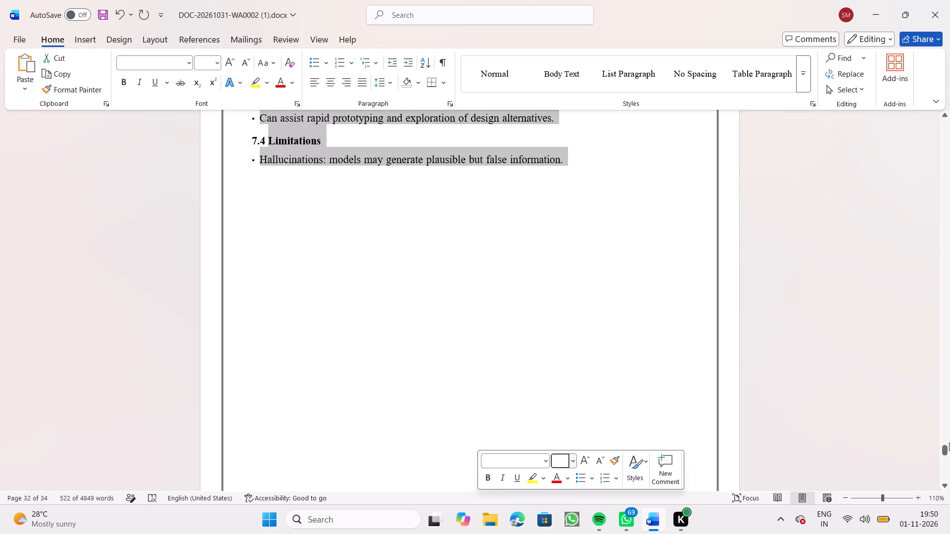
Review the page layout of Chapter 7 and the References page for gaps and stranded text after the font size change.
{"action": "left_click", "coordinate": [946, 421]}
{"action": "double_click", "coordinate": [946, 421]}
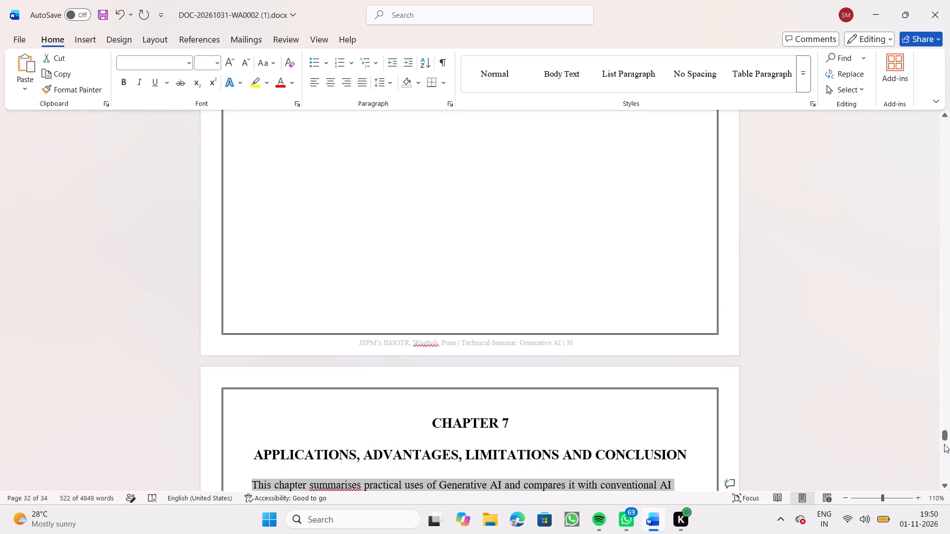
{"action": "left_click", "coordinate": [944, 444]}
{"action": "left_click", "coordinate": [944, 444]}
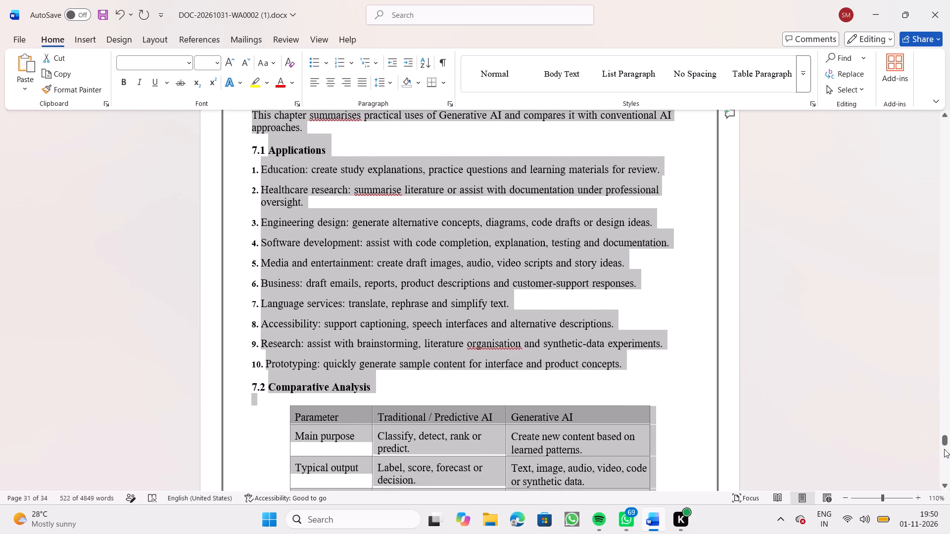
{"action": "left_click", "coordinate": [942, 455]}
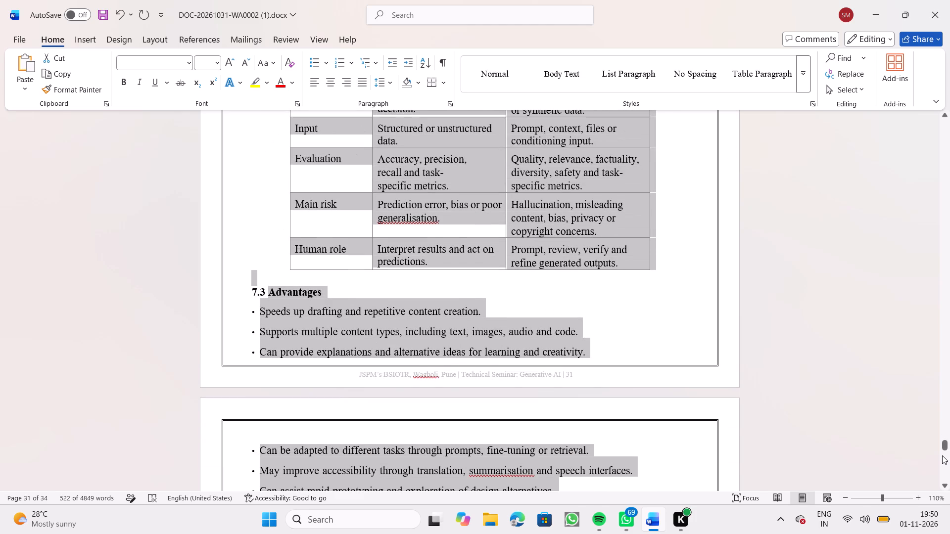
{"action": "left_click", "coordinate": [942, 460]}
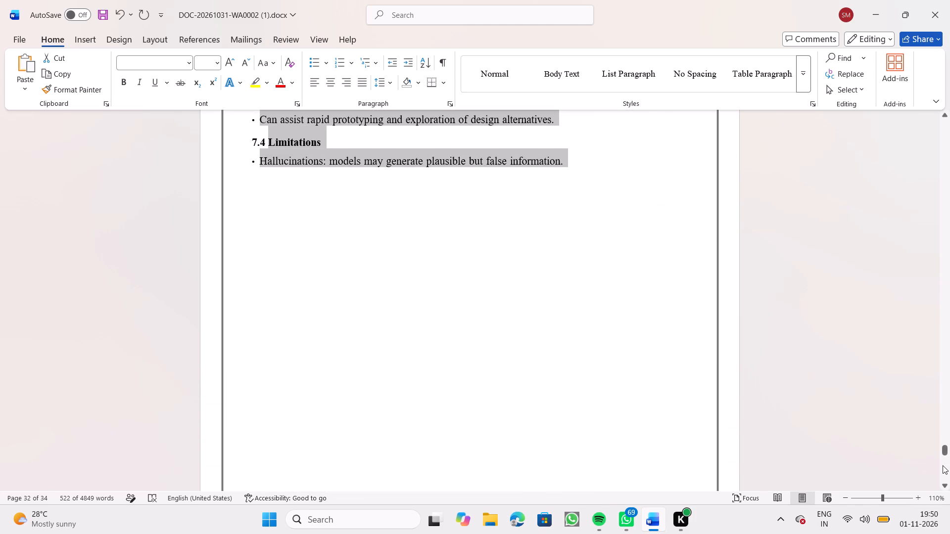
{"action": "left_click", "coordinate": [945, 461]}
{"action": "left_click_drag", "start_coordinate": [945, 461], "coordinate": [945, 463]}
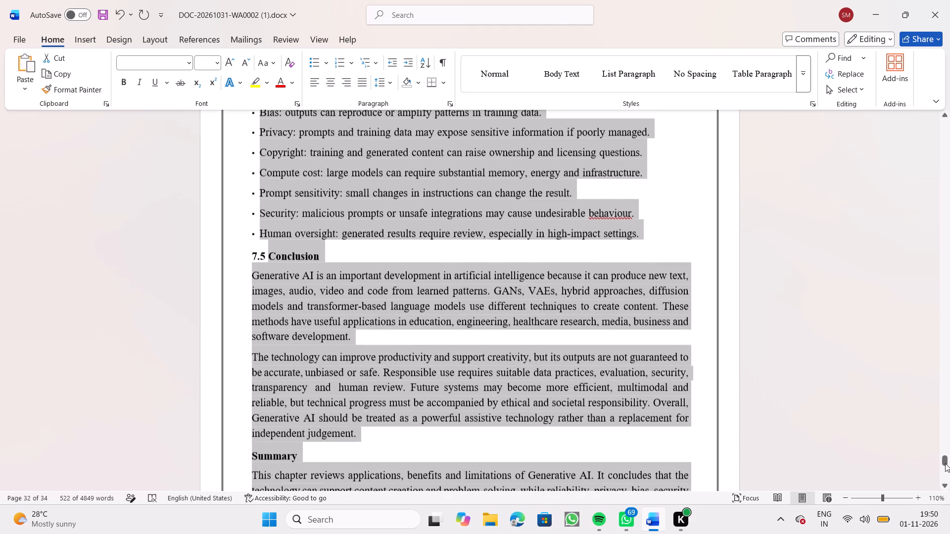
{"action": "left_click_drag", "start_coordinate": [945, 463], "coordinate": [945, 449]}
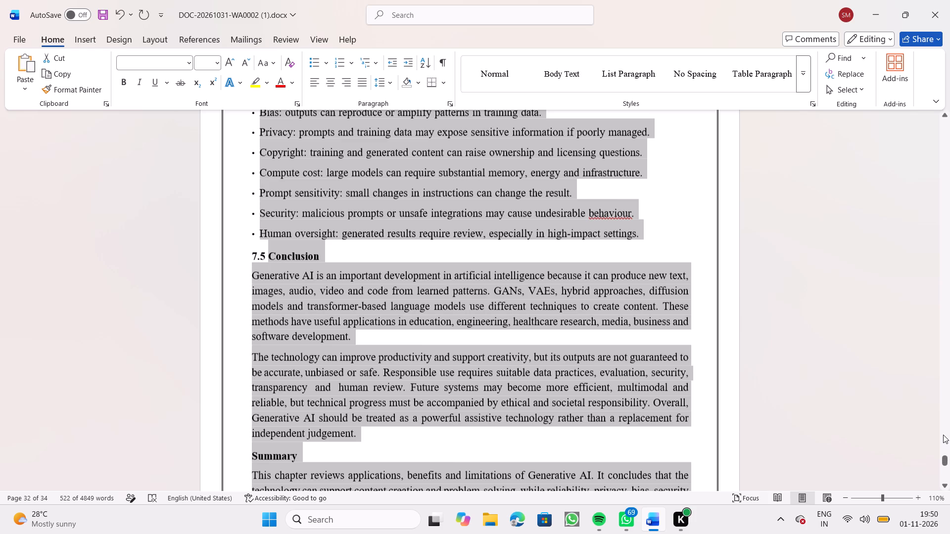
{"action": "left_click", "coordinate": [943, 435]}
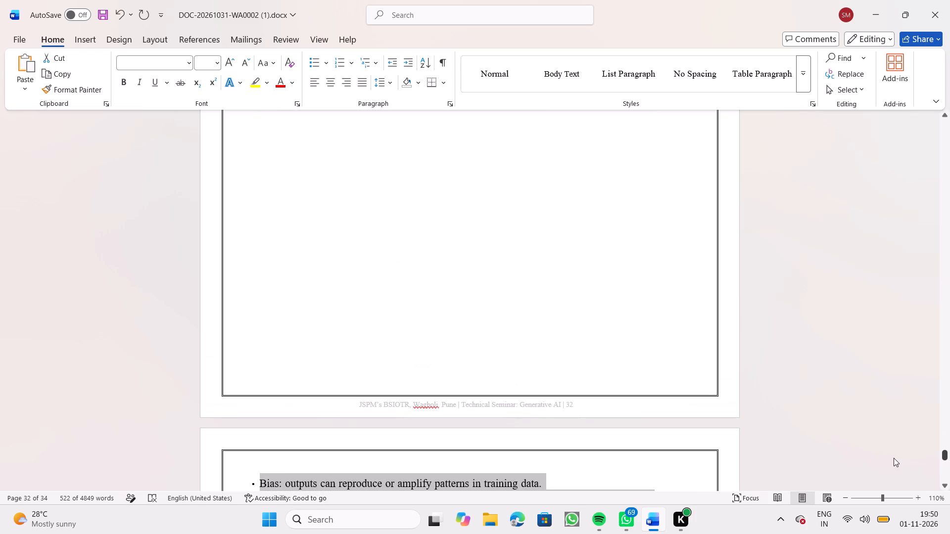
{"action": "left_click", "coordinate": [855, 445]}
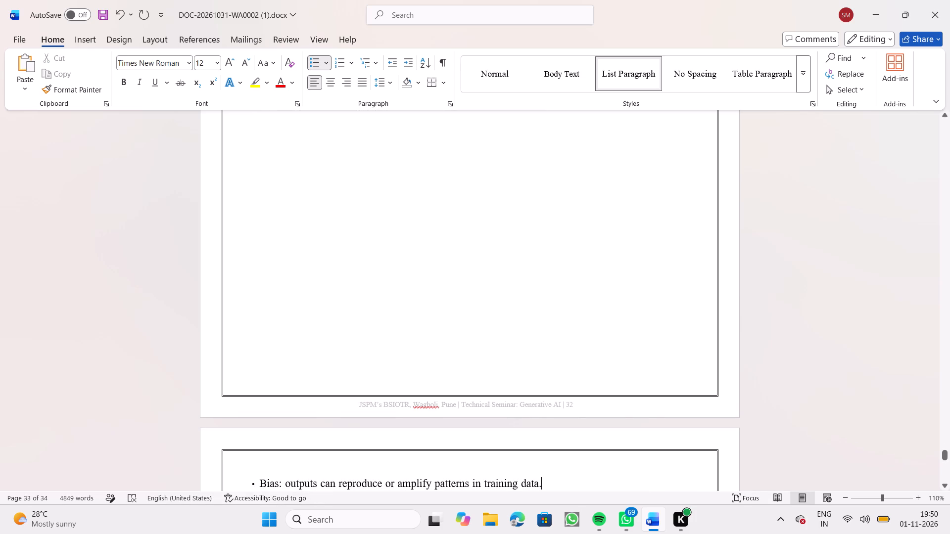
{"action": "left_click", "coordinate": [949, 466]}
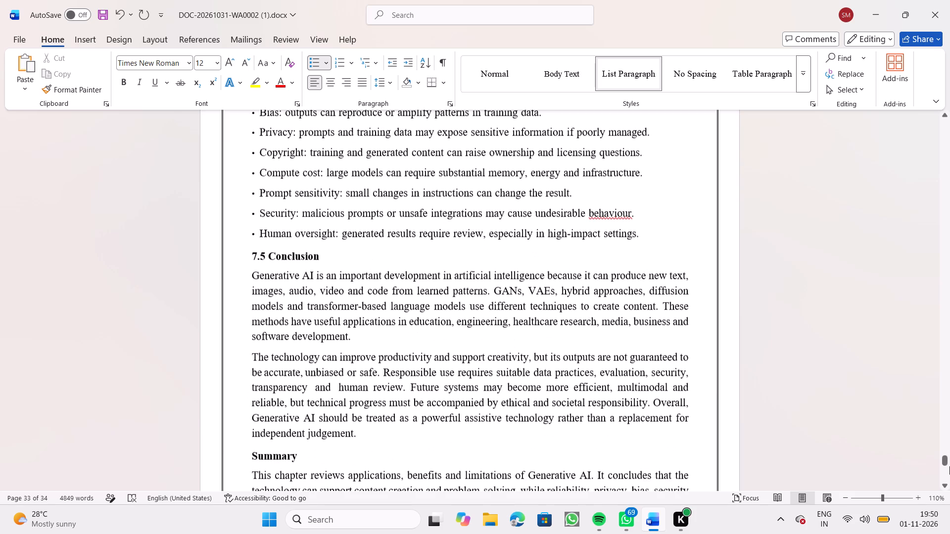
{"action": "scroll", "coordinate": [490, 351], "scroll_direction": "down", "scroll_amount": 3, "text": "ctrl"}
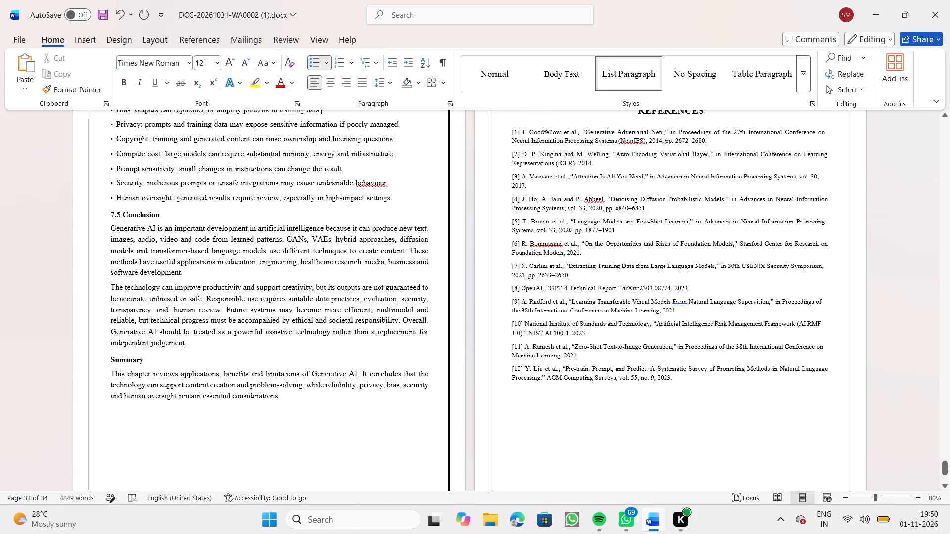
{"action": "left_click", "coordinate": [943, 435]}
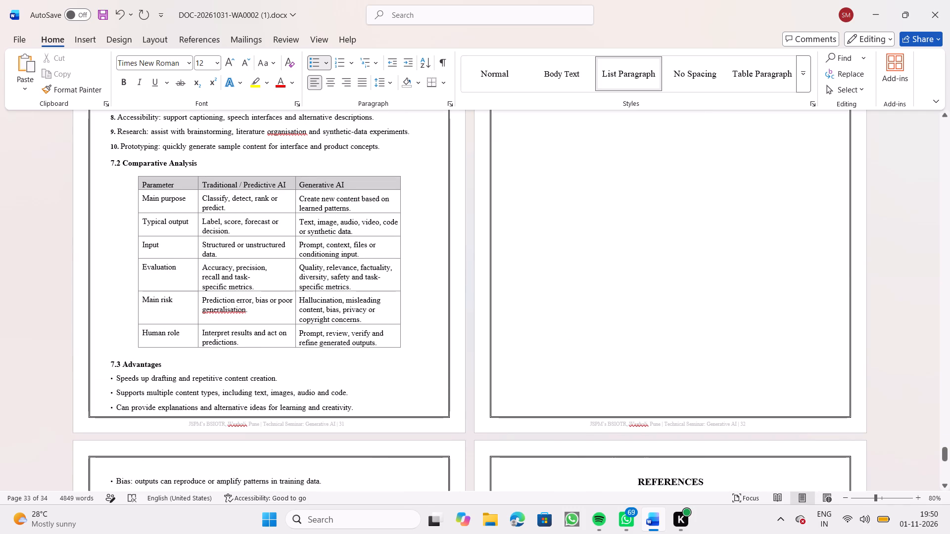
{"action": "left_click", "coordinate": [944, 464]}
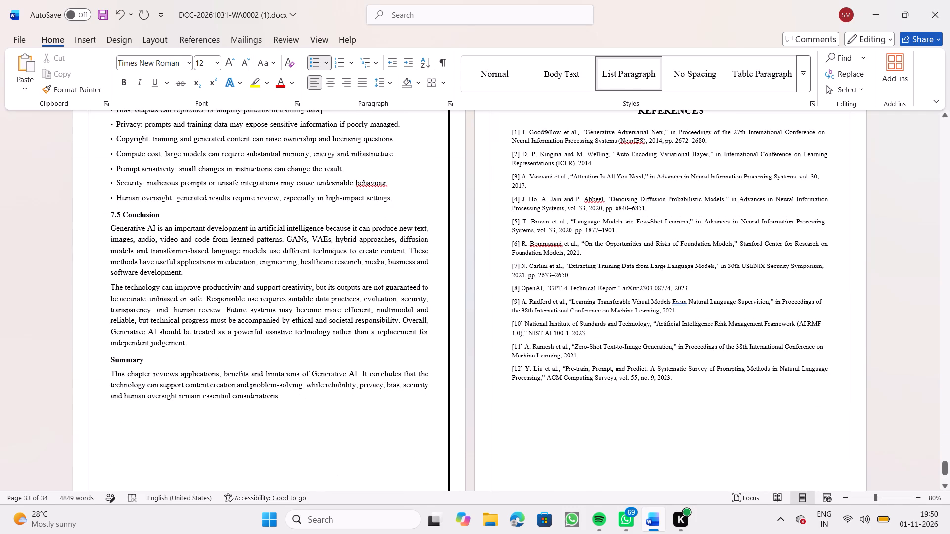
{"action": "scroll", "coordinate": [327, 259], "scroll_direction": "up", "scroll_amount": 3, "text": "ctrl"}
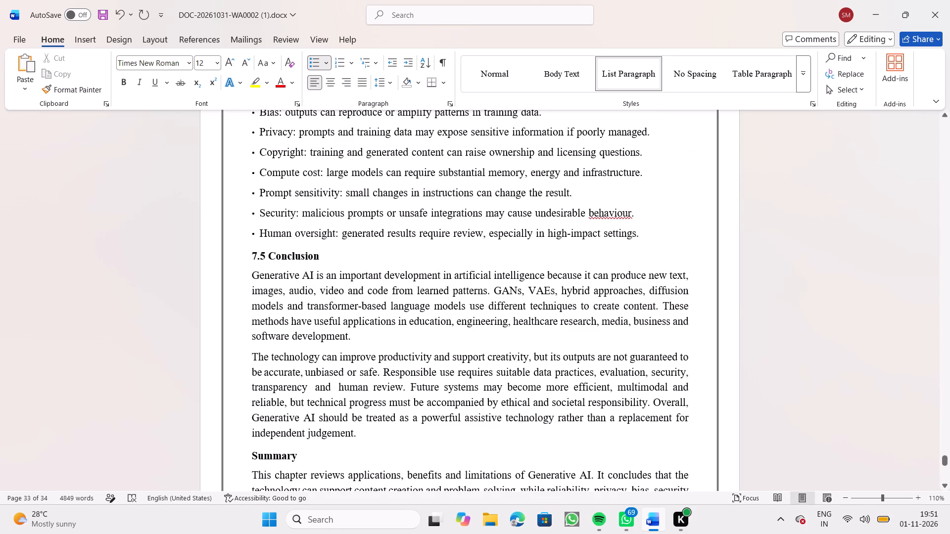
Copy page 33's text from the "Bias" bullet through the Summary and paste it below the "Hallucinations" bullet on page 32, clearing the trailing bullet.
{"action": "left_click", "coordinate": [945, 442]}
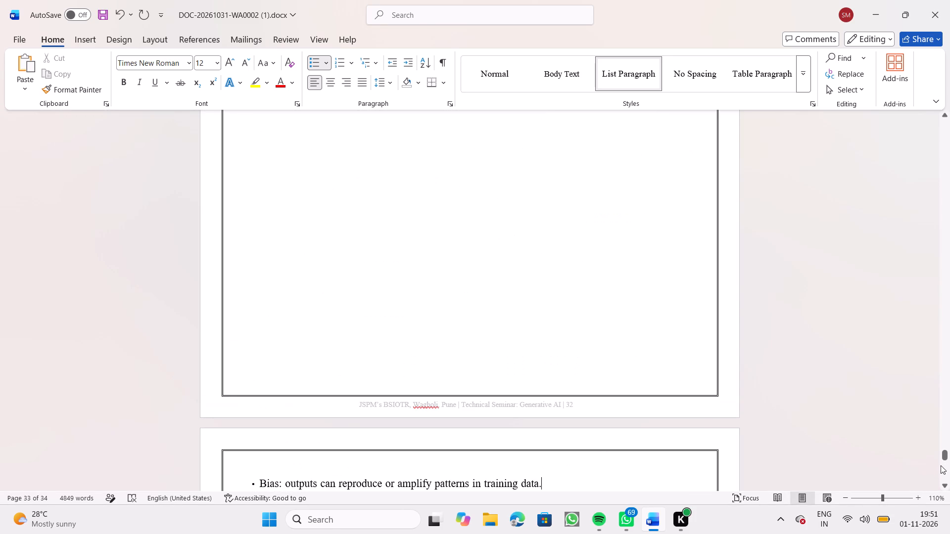
{"action": "left_click", "coordinate": [261, 482]}
{"action": "left_click_drag", "start_coordinate": [261, 482], "coordinate": [282, 487]}
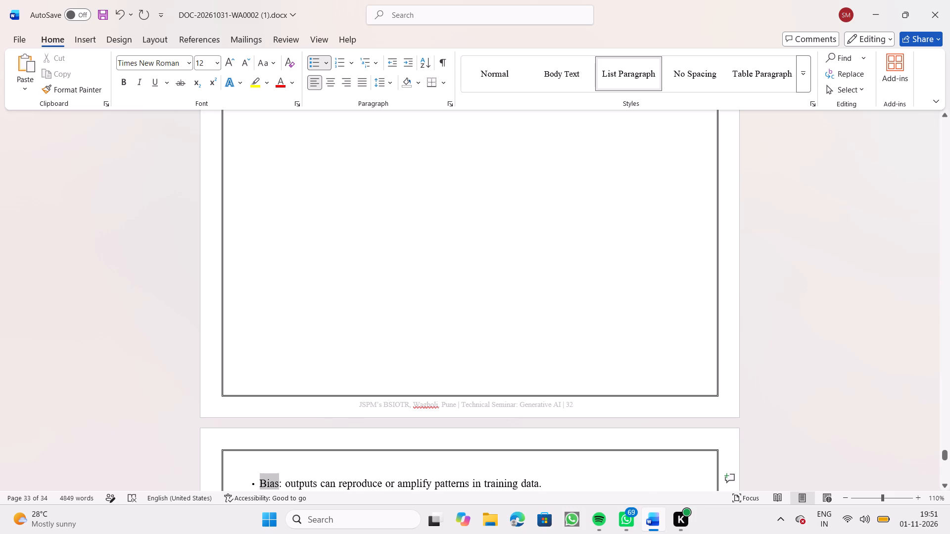
{"action": "left_click_drag", "start_coordinate": [282, 487], "coordinate": [503, 499]}
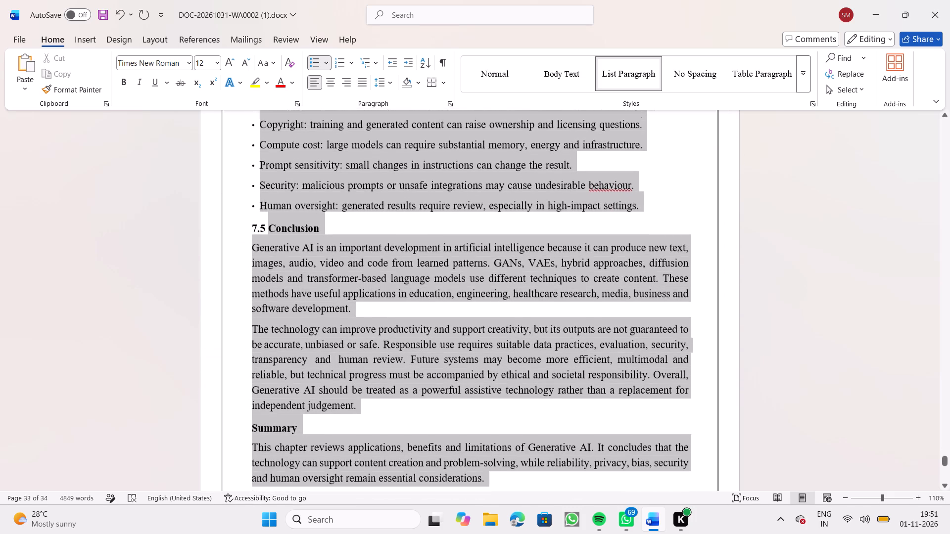
{"action": "left_click_drag", "start_coordinate": [503, 499], "coordinate": [527, 464]}
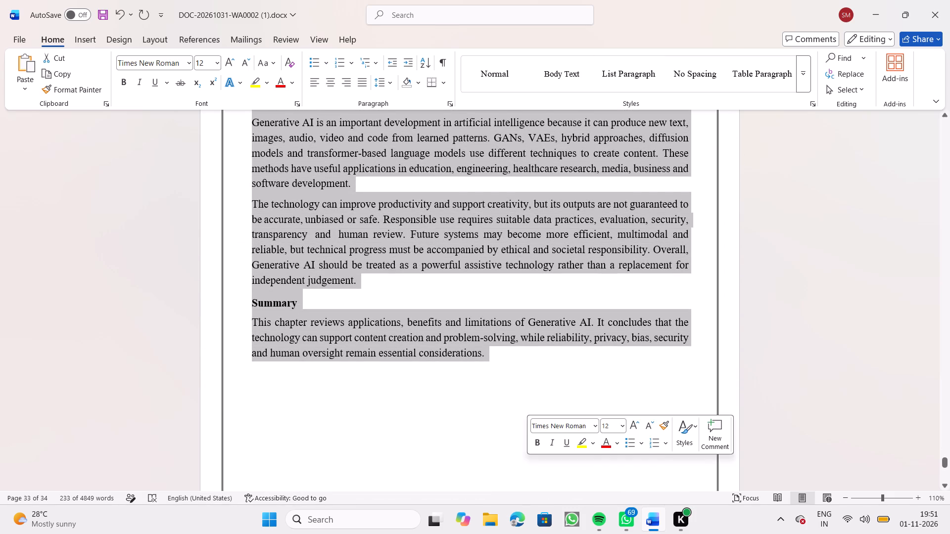
{"action": "key", "text": "ctrl+c"}
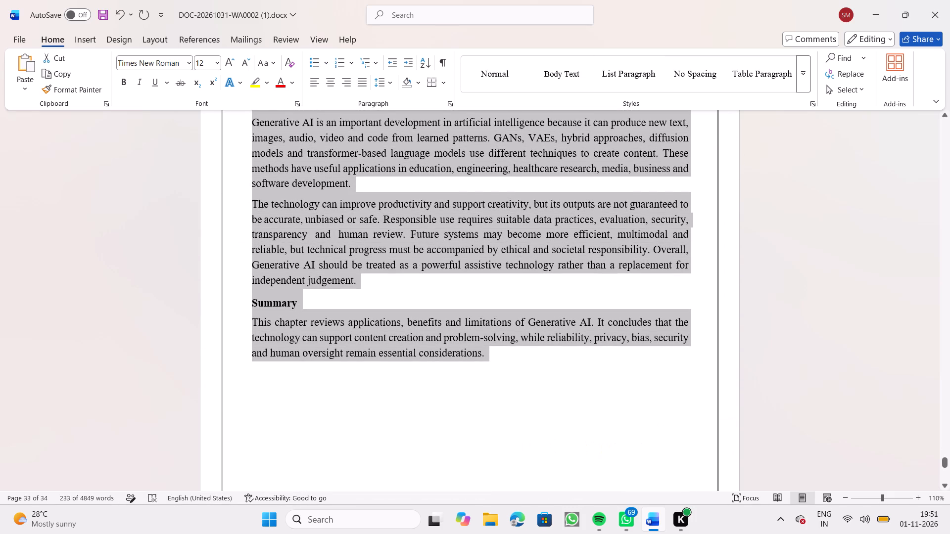
{"action": "left_click", "coordinate": [944, 436]}
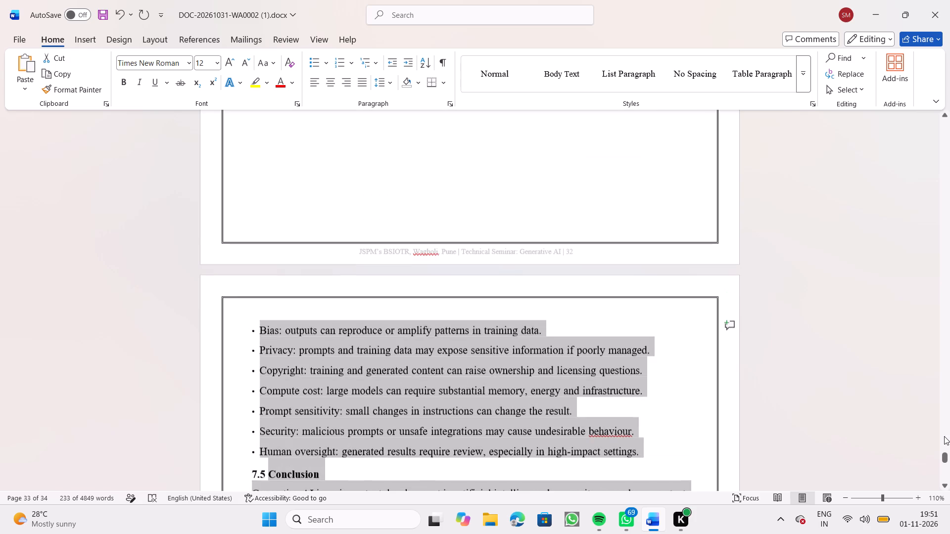
{"action": "left_click", "coordinate": [944, 436]}
{"action": "left_click", "coordinate": [944, 425]}
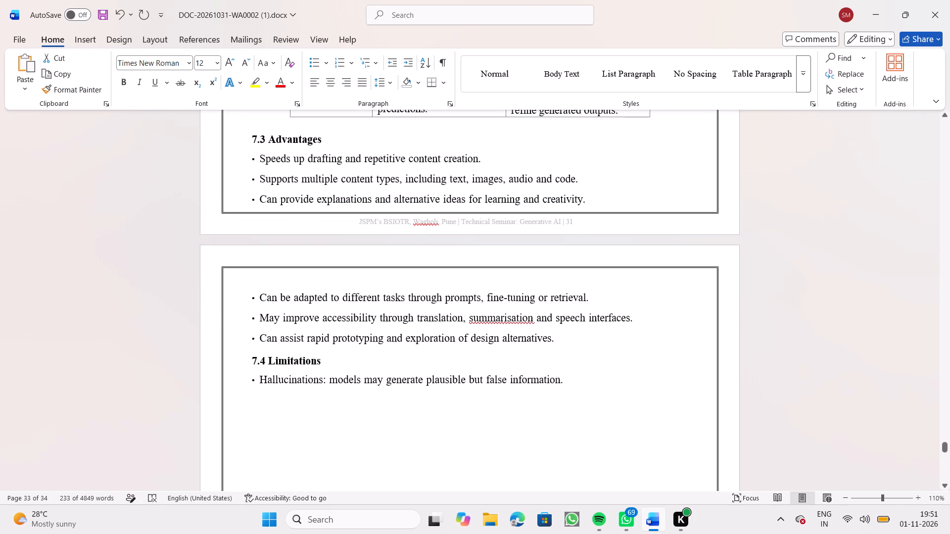
{"action": "left_click", "coordinate": [563, 381]}
{"action": "key", "text": "Return"}
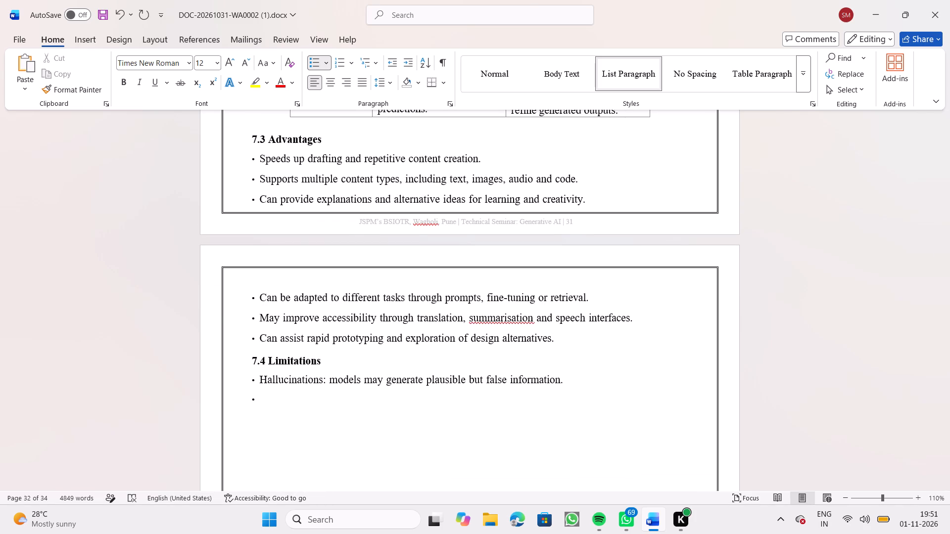
{"action": "key", "text": "ctrl+v"}
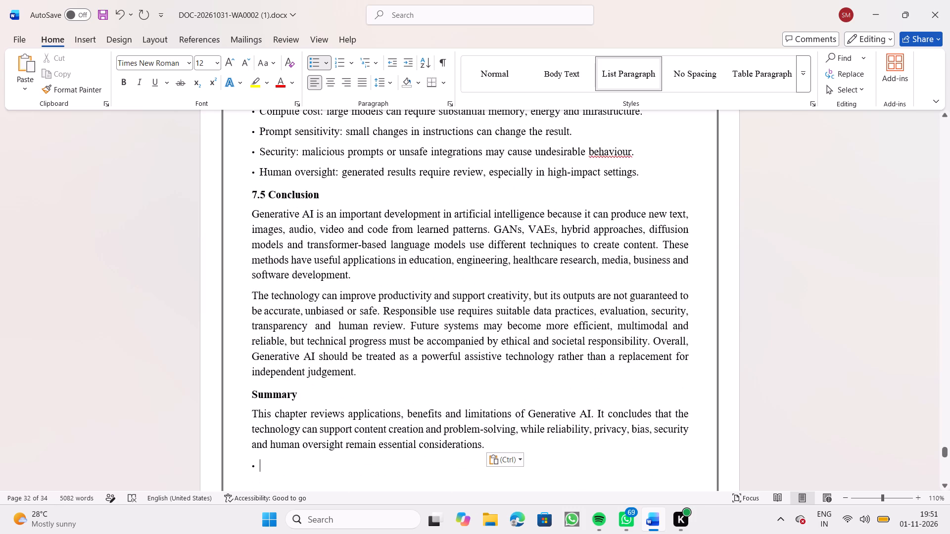
{"action": "key", "text": "BackSpace"}
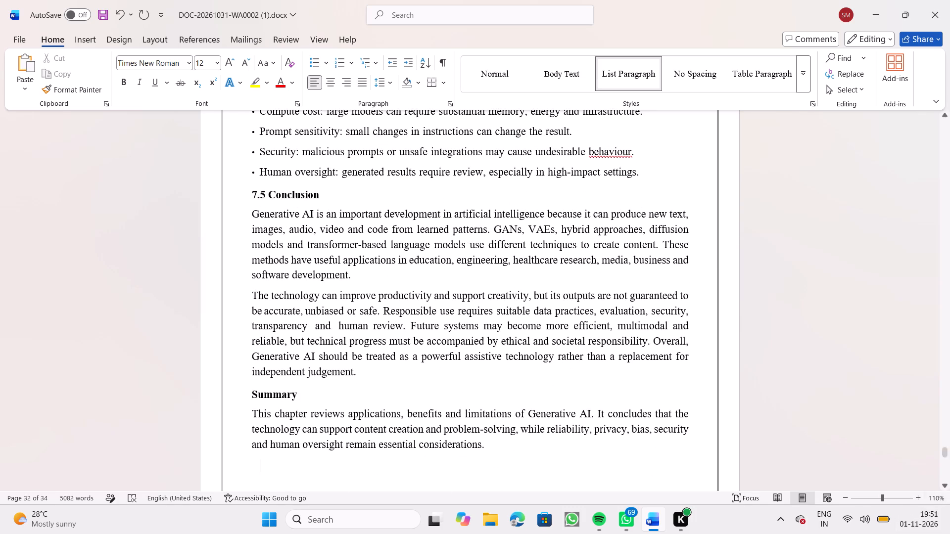
Delete the original text on page 33, from the "Bias" bullet through the end of the Summary paragraph.
{"action": "left_click", "coordinate": [946, 460]}
{"action": "left_click", "coordinate": [946, 460]}
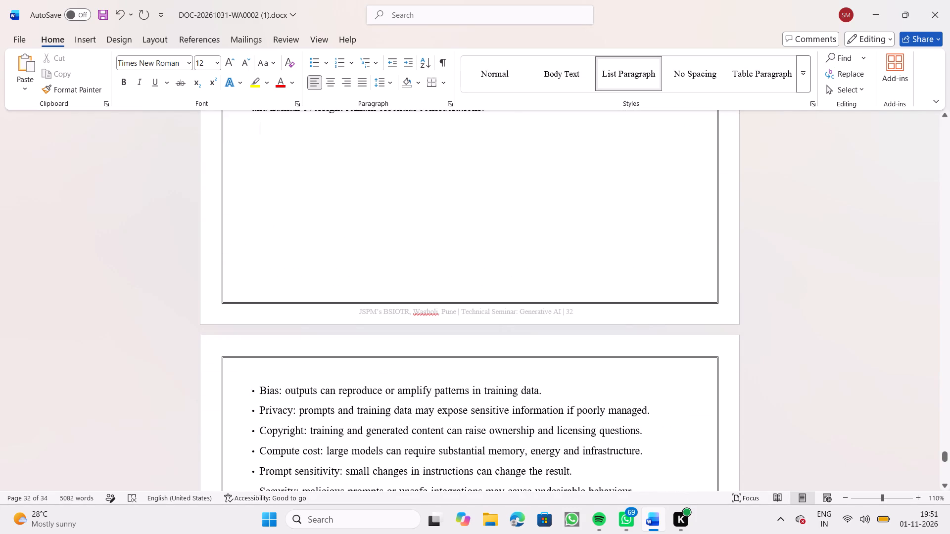
{"action": "left_click", "coordinate": [257, 391]}
{"action": "left_click_drag", "start_coordinate": [257, 391], "coordinate": [388, 495]}
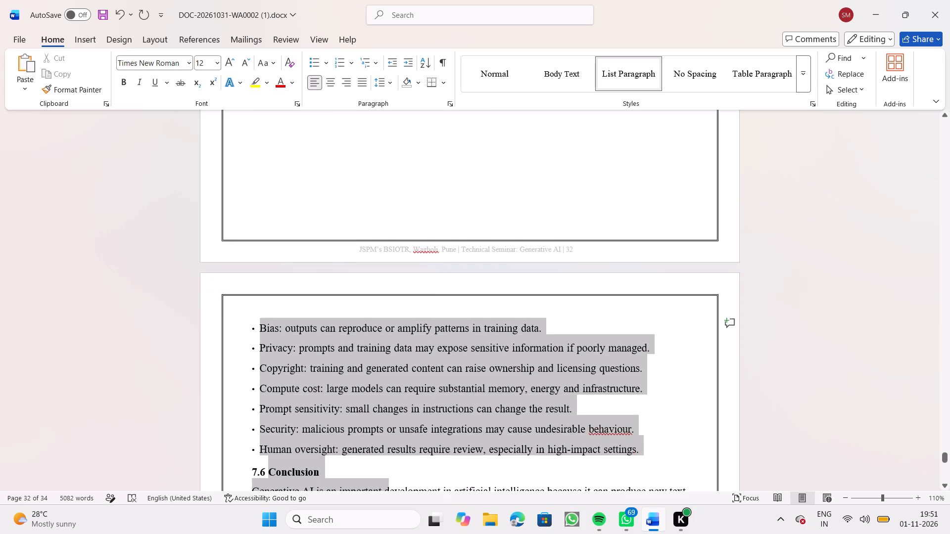
{"action": "left_click_drag", "start_coordinate": [388, 495], "coordinate": [477, 465]}
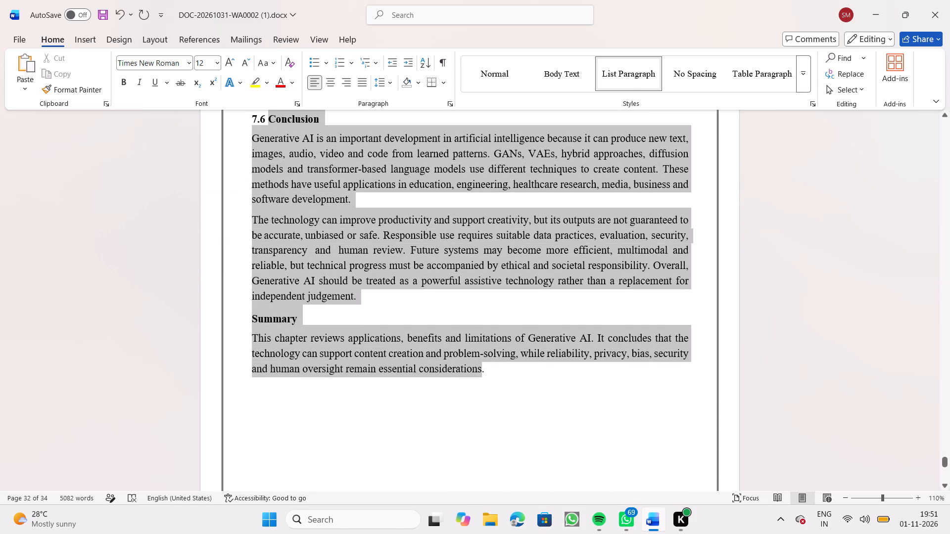
{"action": "left_click_drag", "start_coordinate": [477, 465], "coordinate": [490, 457]}
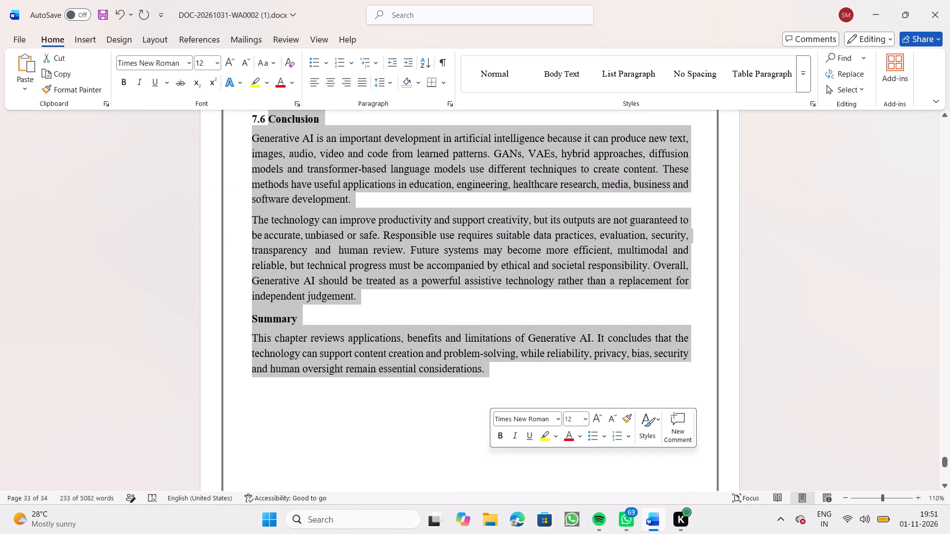
{"action": "key", "text": "BackSpace"}
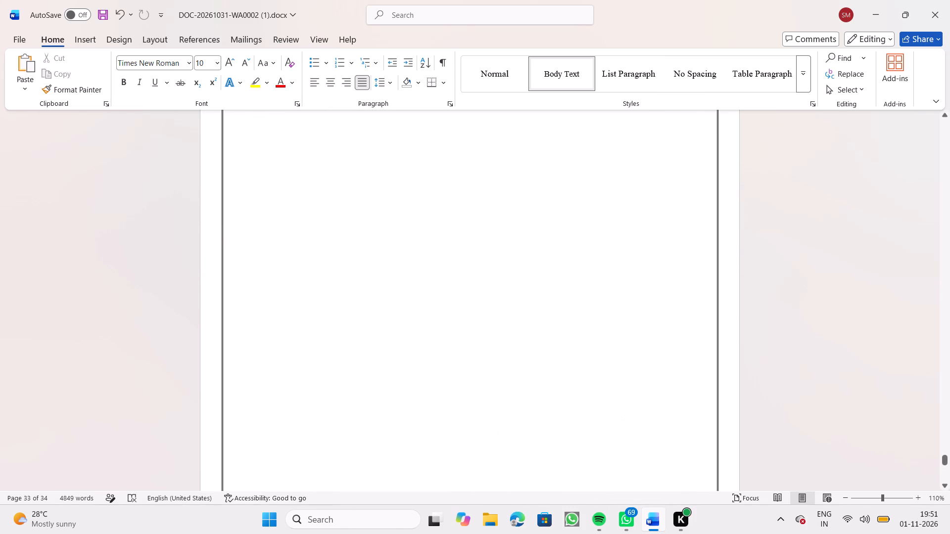
Indent the numbered entries on the References page slightly further from the page margin, leaving entry [8] out.
{"action": "left_click", "coordinate": [948, 470]}
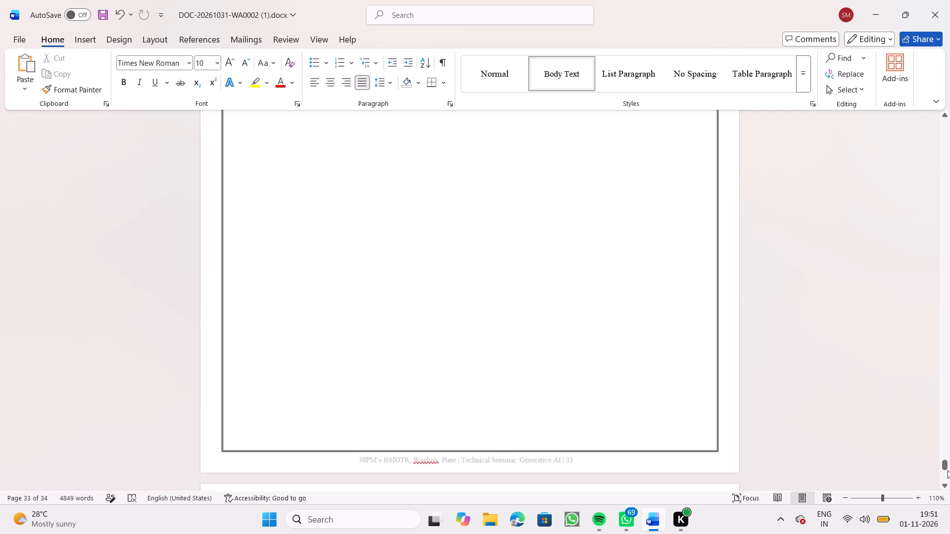
{"action": "left_click_drag", "start_coordinate": [948, 470], "coordinate": [234, 219]}
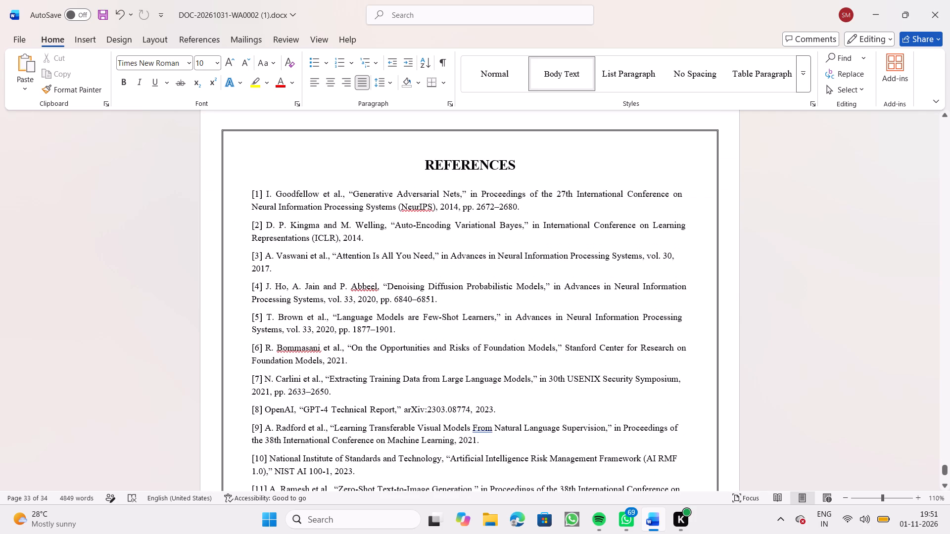
{"action": "double_click", "coordinate": [257, 191]}
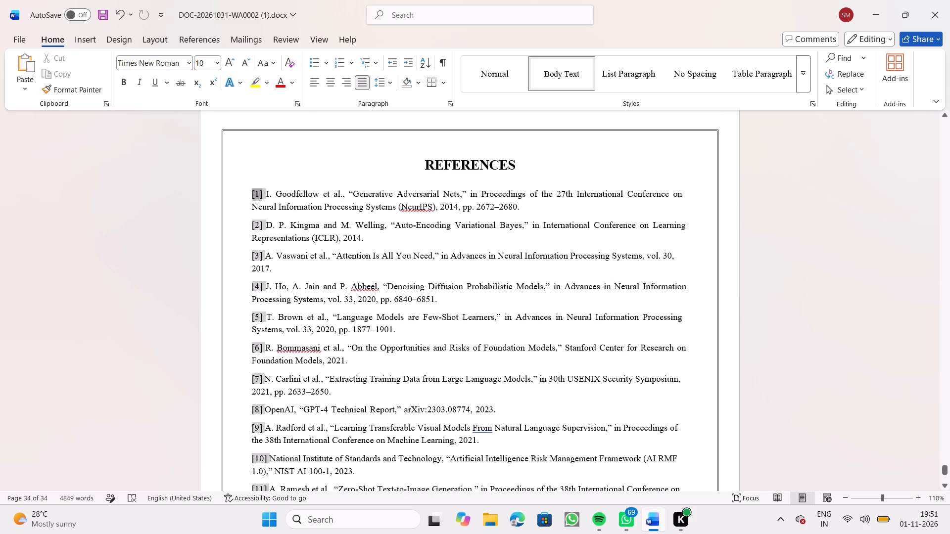
{"action": "left_click_drag", "start_coordinate": [257, 191], "coordinate": [252, 228]}
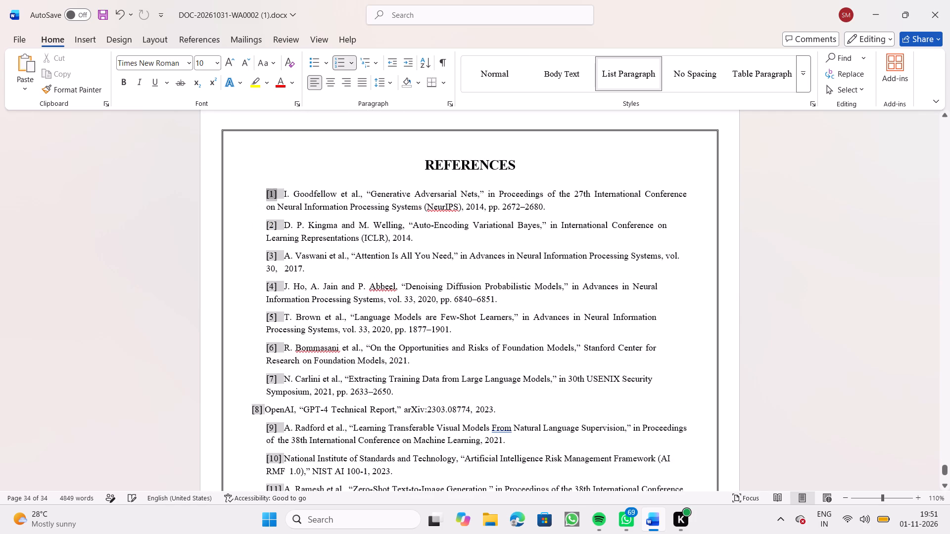
{"action": "left_click", "coordinate": [267, 180]}
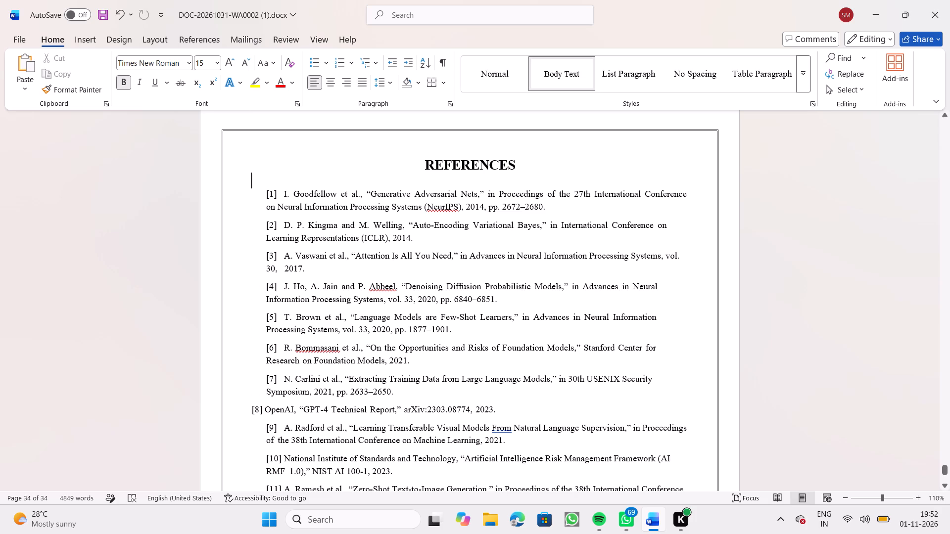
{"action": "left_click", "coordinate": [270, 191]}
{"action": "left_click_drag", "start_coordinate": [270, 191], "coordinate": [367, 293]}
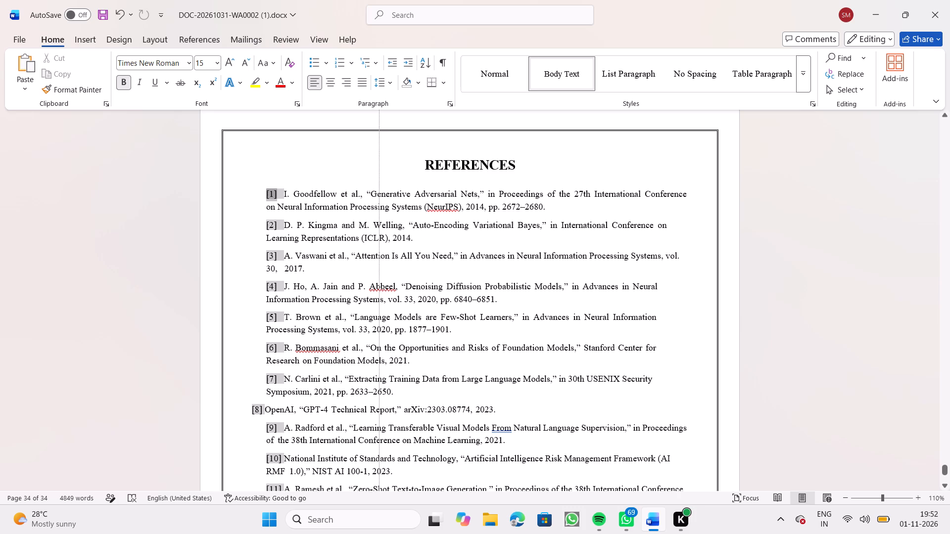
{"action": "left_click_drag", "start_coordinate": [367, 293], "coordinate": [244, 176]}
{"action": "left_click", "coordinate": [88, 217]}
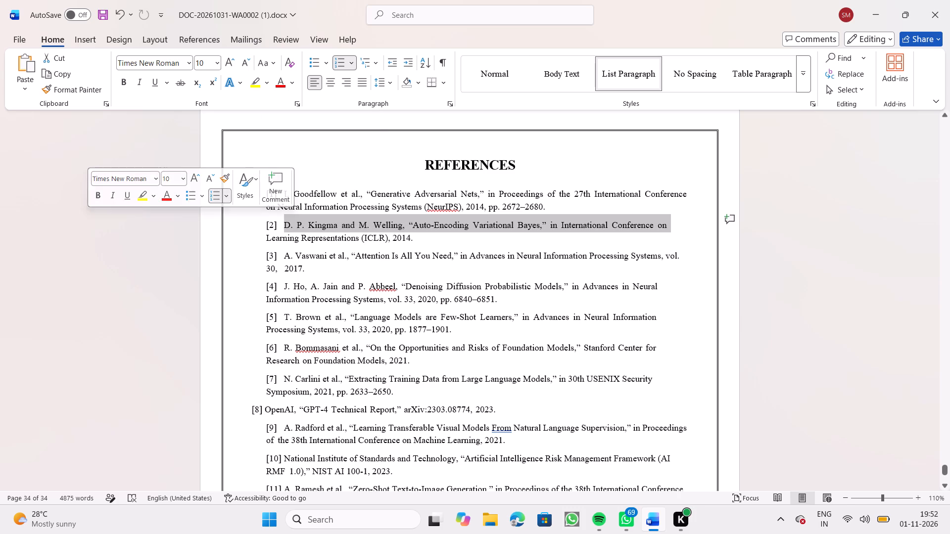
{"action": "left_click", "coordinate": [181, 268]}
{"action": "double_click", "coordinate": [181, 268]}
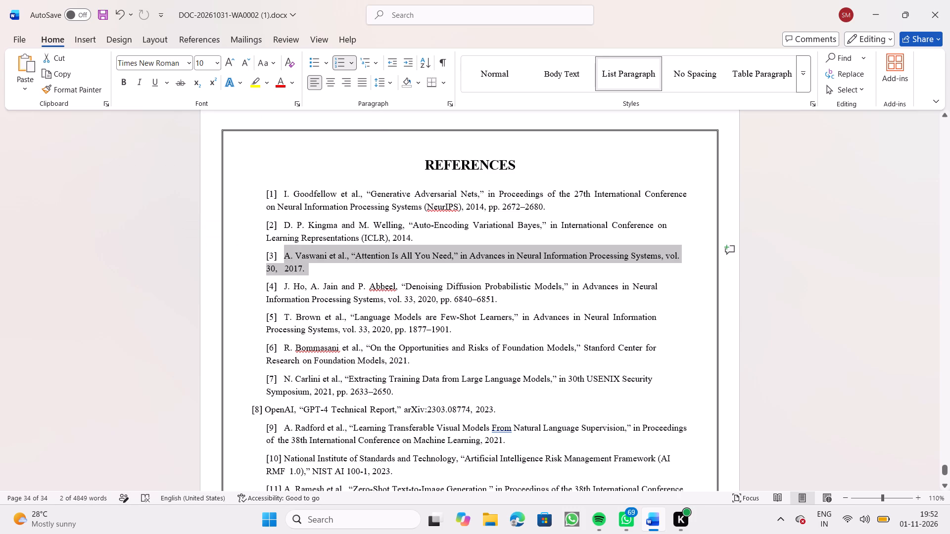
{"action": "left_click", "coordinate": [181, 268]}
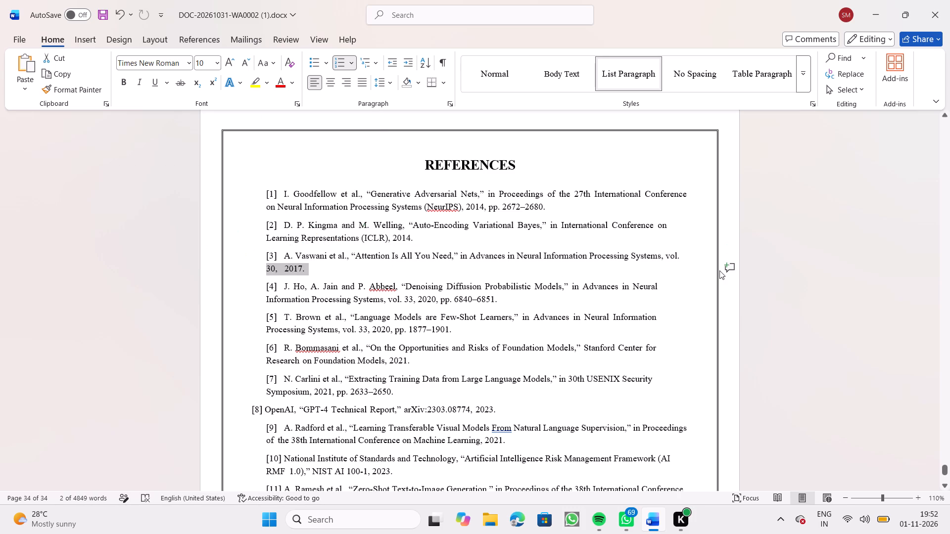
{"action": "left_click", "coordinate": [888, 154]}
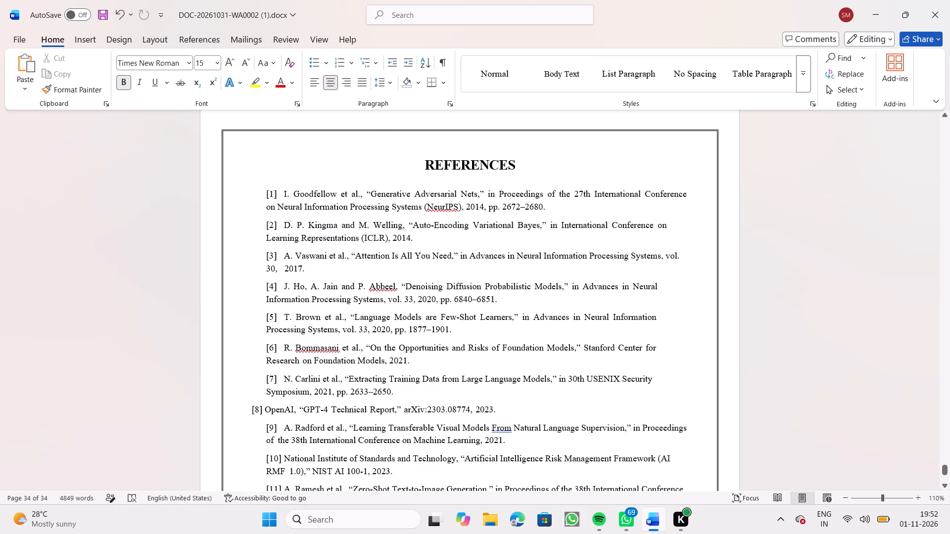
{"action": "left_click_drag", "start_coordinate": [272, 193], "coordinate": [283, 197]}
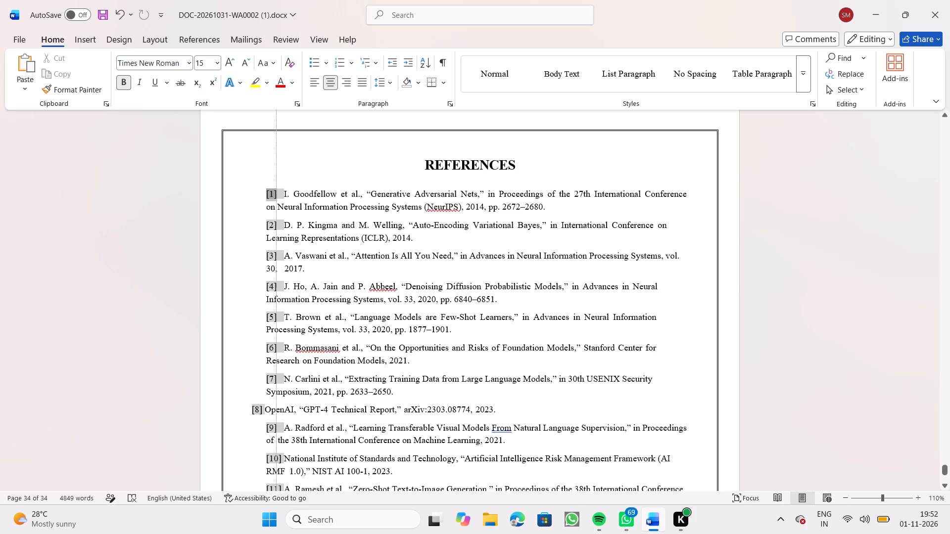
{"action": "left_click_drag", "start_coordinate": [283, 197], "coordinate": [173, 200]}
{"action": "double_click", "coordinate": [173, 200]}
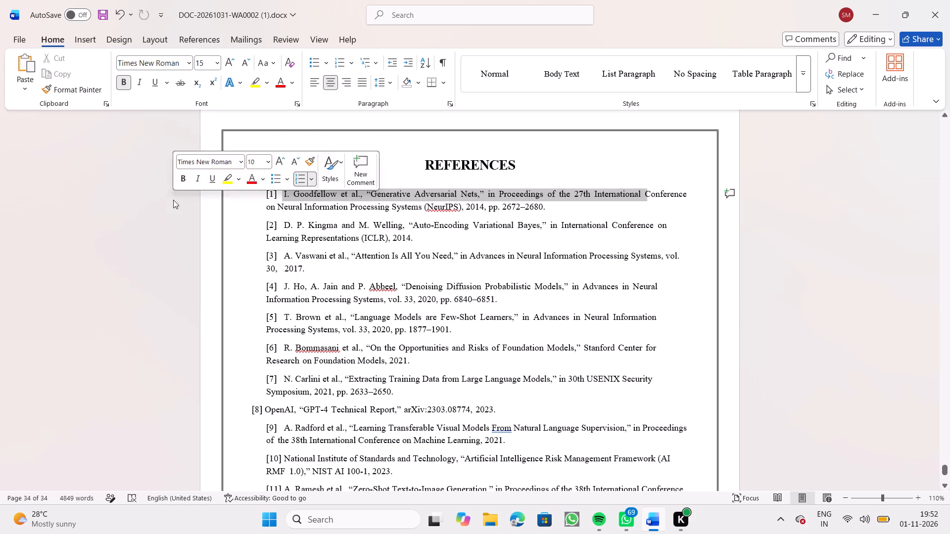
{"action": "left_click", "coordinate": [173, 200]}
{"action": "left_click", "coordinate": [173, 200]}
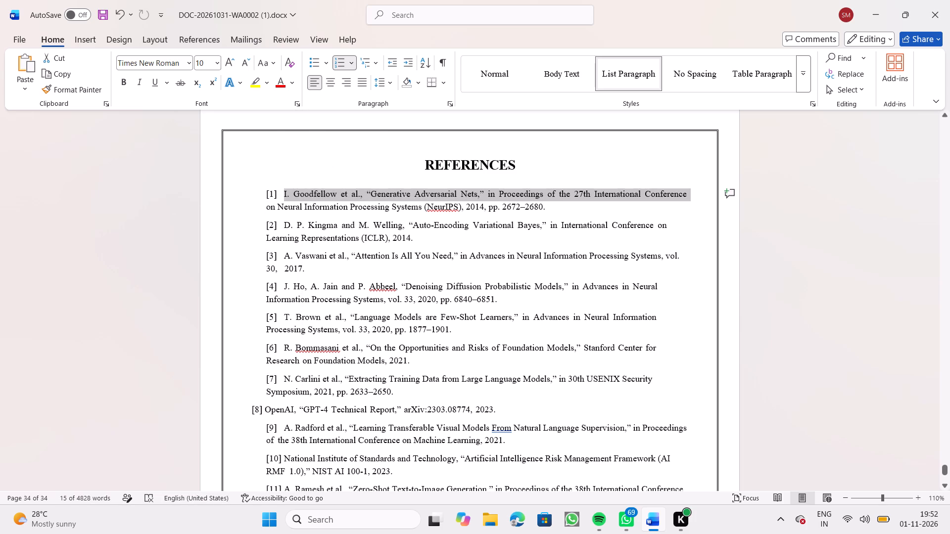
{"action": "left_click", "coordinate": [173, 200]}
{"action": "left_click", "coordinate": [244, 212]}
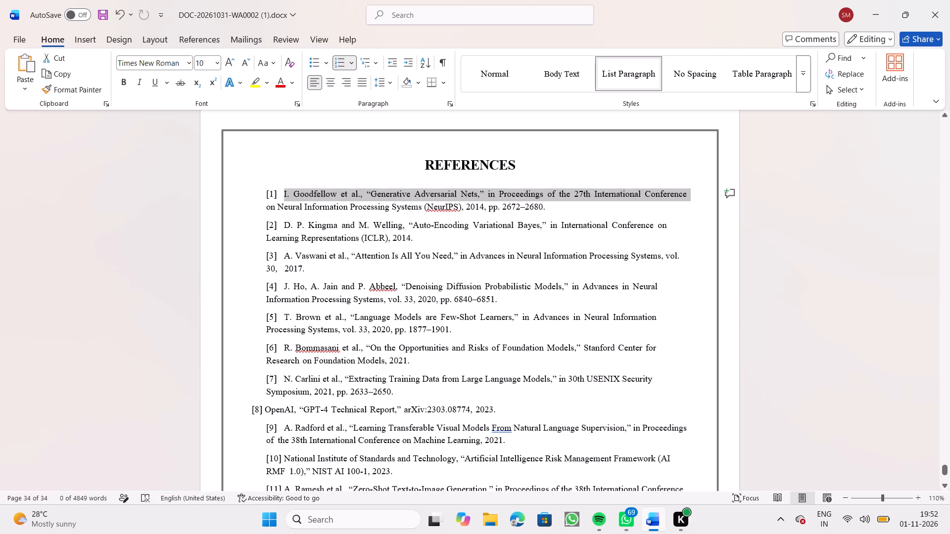
Set the text of the References entries, from the first entry through entry [12], to font size 12.
{"action": "left_click", "coordinate": [286, 195]}
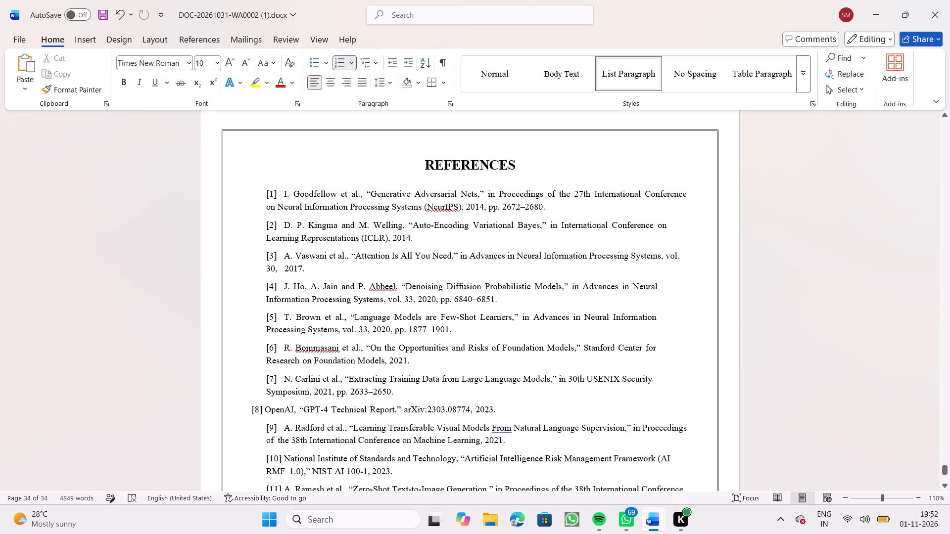
{"action": "left_click_drag", "start_coordinate": [286, 195], "coordinate": [410, 530]}
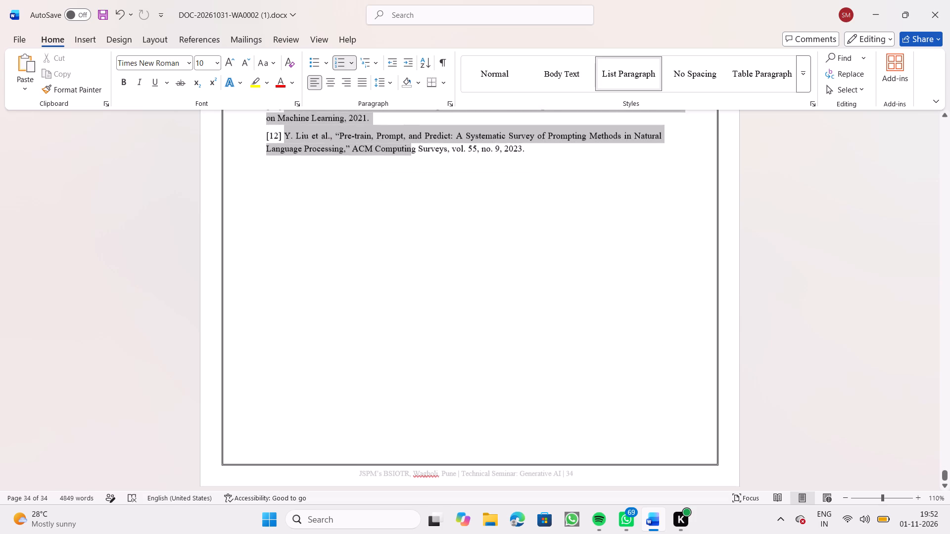
{"action": "left_click_drag", "start_coordinate": [410, 530], "coordinate": [531, 470]}
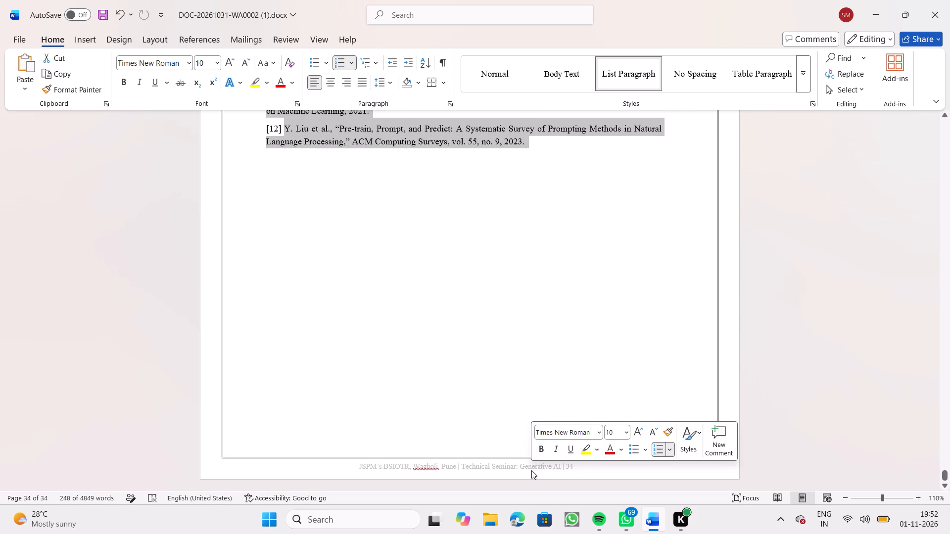
{"action": "left_click", "coordinate": [629, 433]}
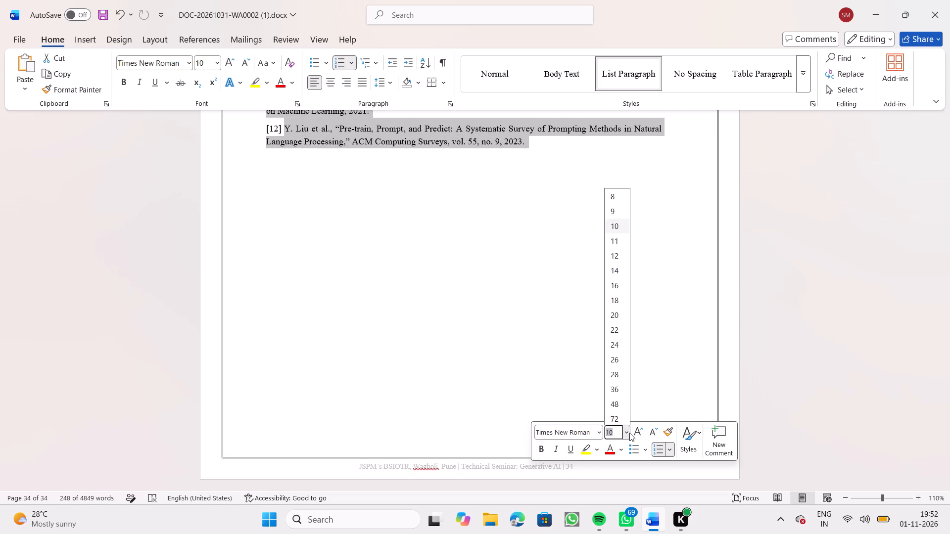
{"action": "left_click", "coordinate": [614, 259]}
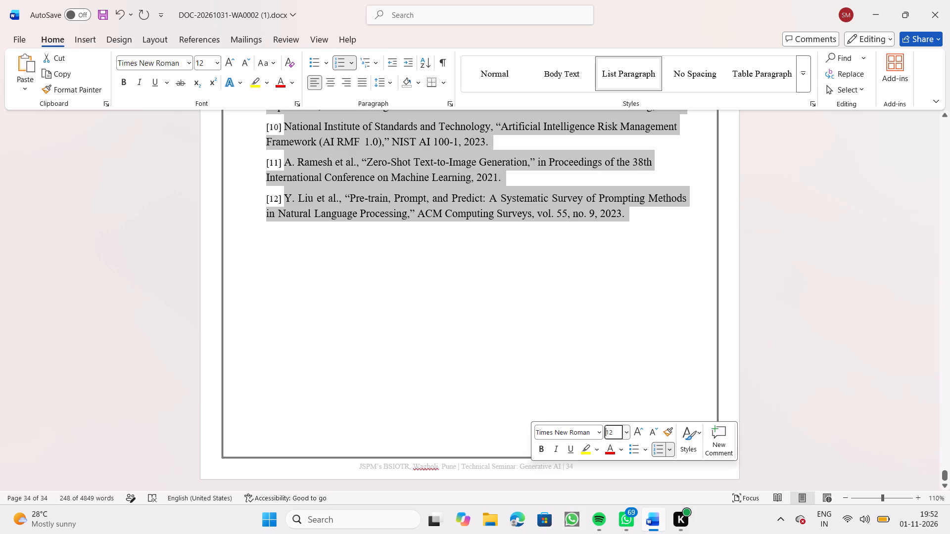
Review the layout from the end of Chapter 7 on page 32 through page 33 to the References page.
{"action": "left_click", "coordinate": [946, 452]}
{"action": "left_click", "coordinate": [946, 452]}
{"action": "left_click", "coordinate": [946, 452]}
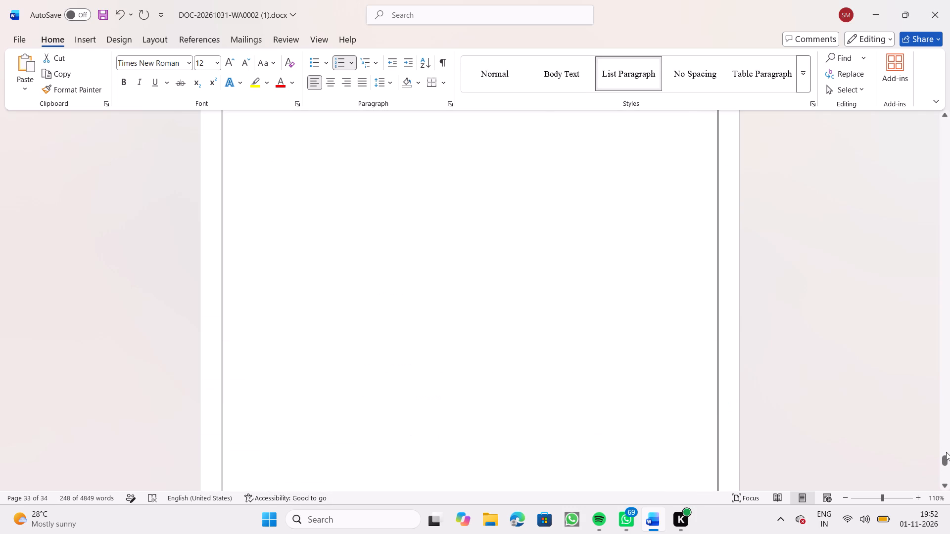
{"action": "left_click", "coordinate": [946, 452]}
{"action": "left_click", "coordinate": [946, 452]}
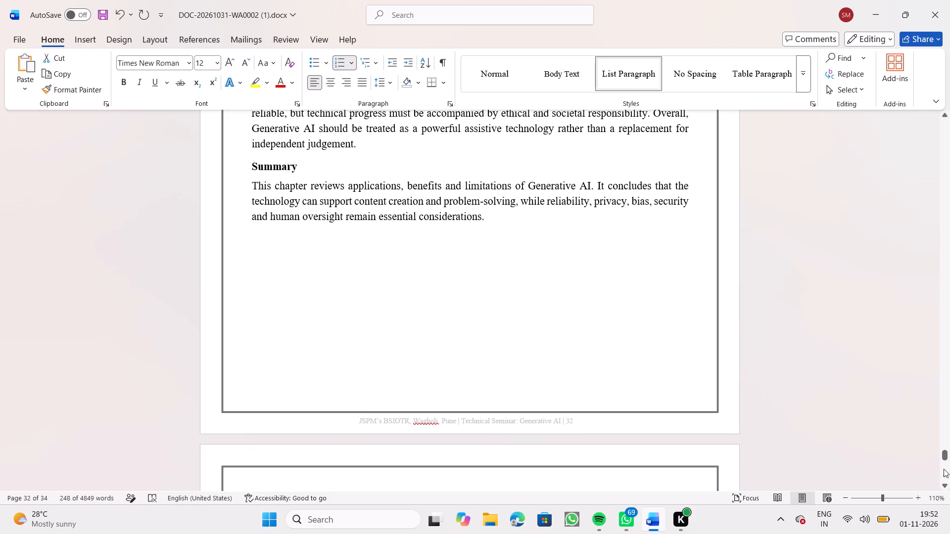
{"action": "left_click", "coordinate": [944, 467]}
{"action": "double_click", "coordinate": [944, 467]}
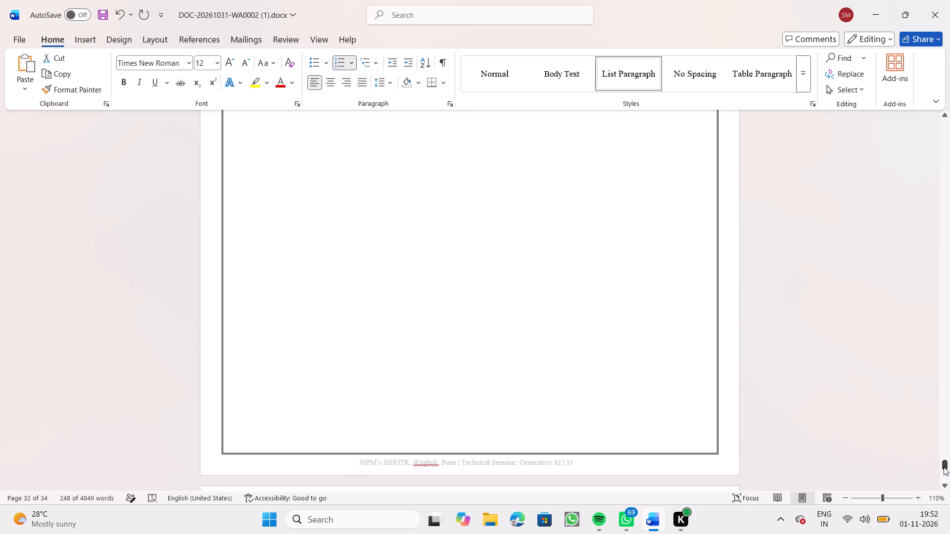
{"action": "left_click", "coordinate": [945, 471]}
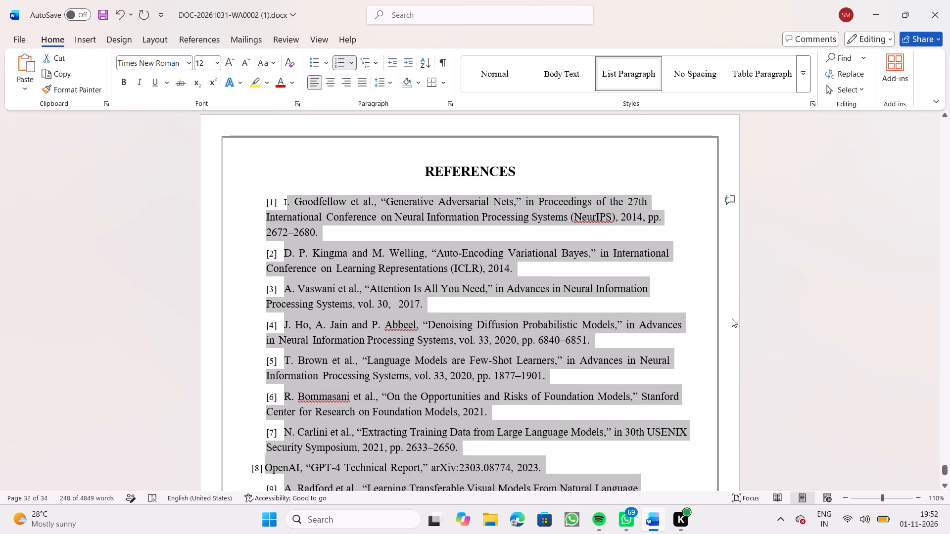
Compare the font size of the REFERENCES heading with that of the CHAPTER 7 heading.
{"action": "double_click", "coordinate": [430, 170]}
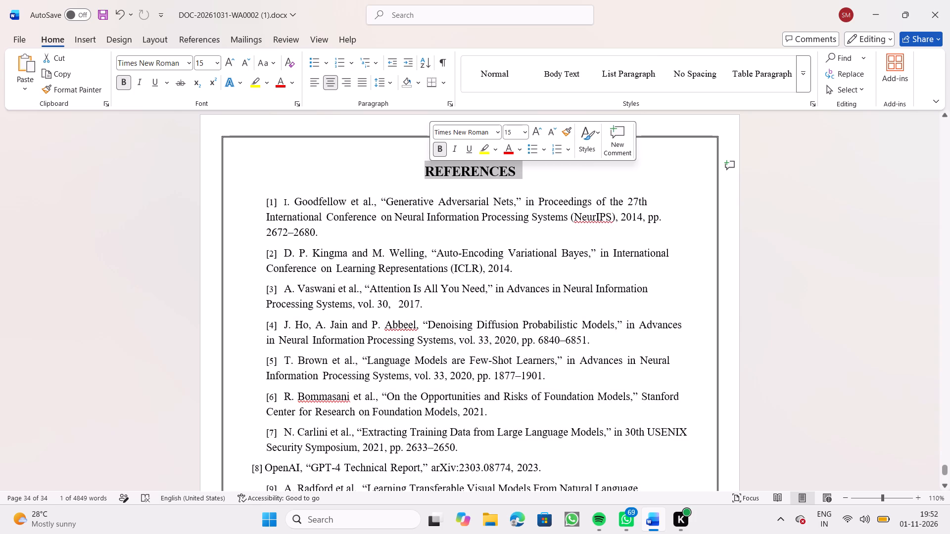
{"action": "left_click", "coordinate": [945, 430]}
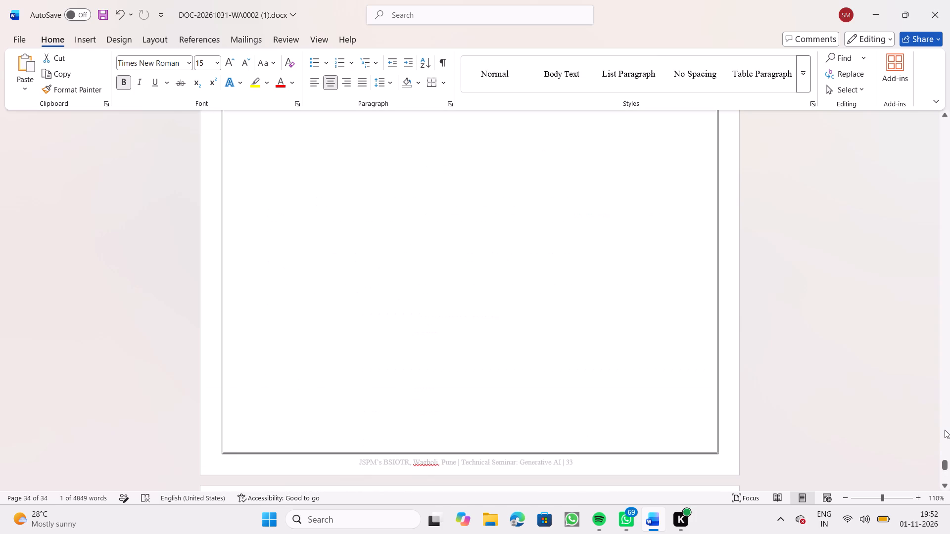
{"action": "left_click", "coordinate": [945, 430]}
{"action": "triple_click", "coordinate": [945, 430]}
{"action": "left_click", "coordinate": [945, 430]}
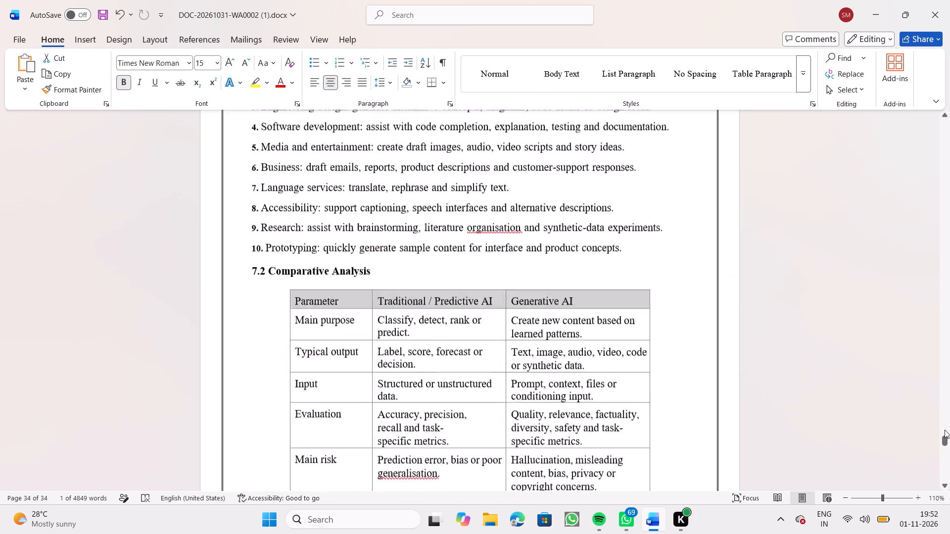
{"action": "left_click", "coordinate": [945, 430]}
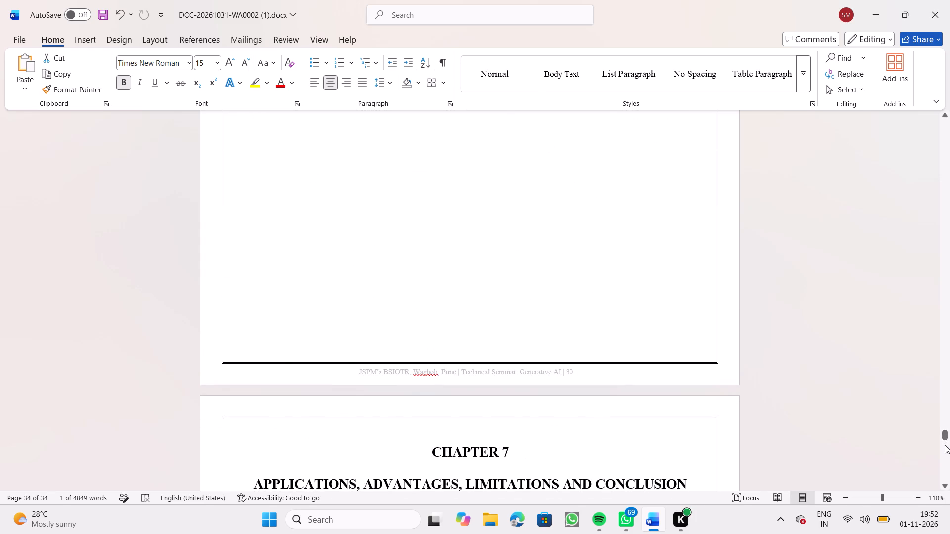
{"action": "left_click", "coordinate": [945, 445]}
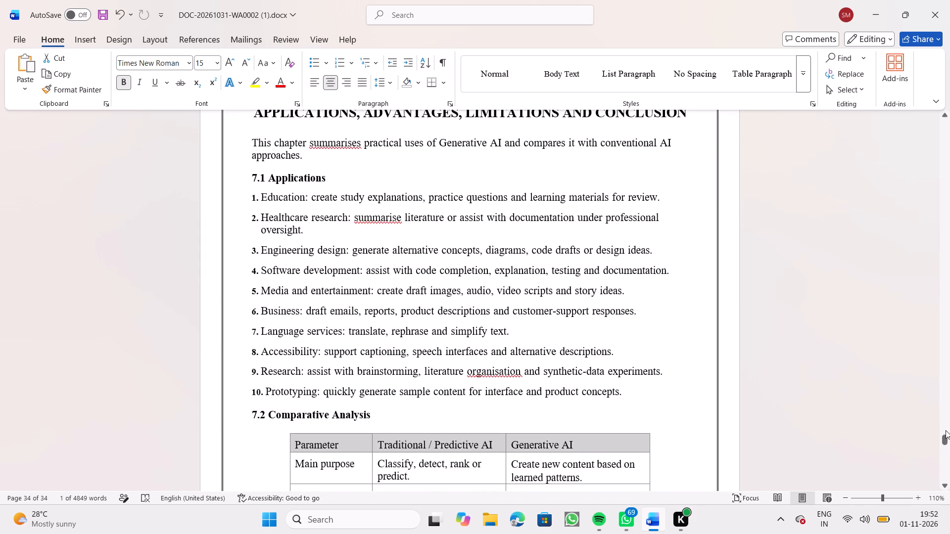
{"action": "left_click", "coordinate": [946, 430]}
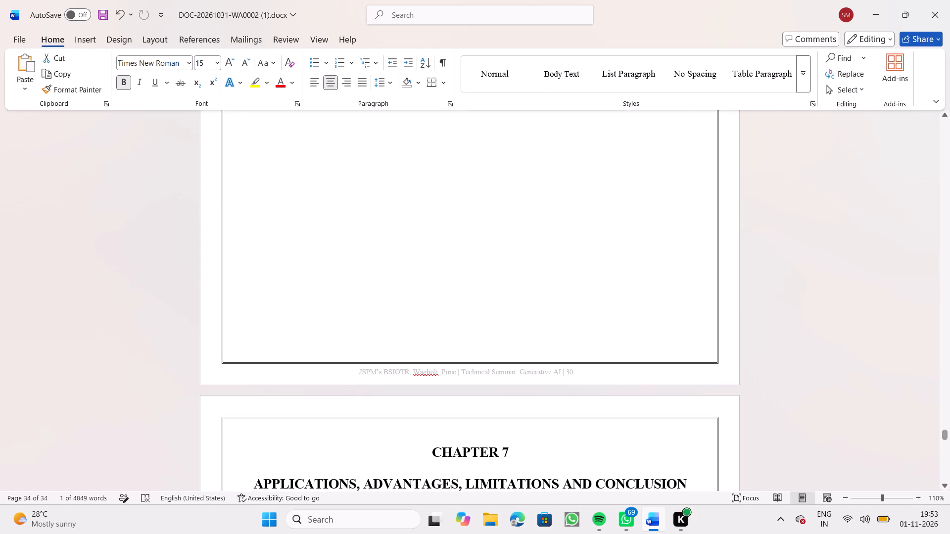
{"action": "left_click_drag", "start_coordinate": [436, 453], "coordinate": [454, 463]}
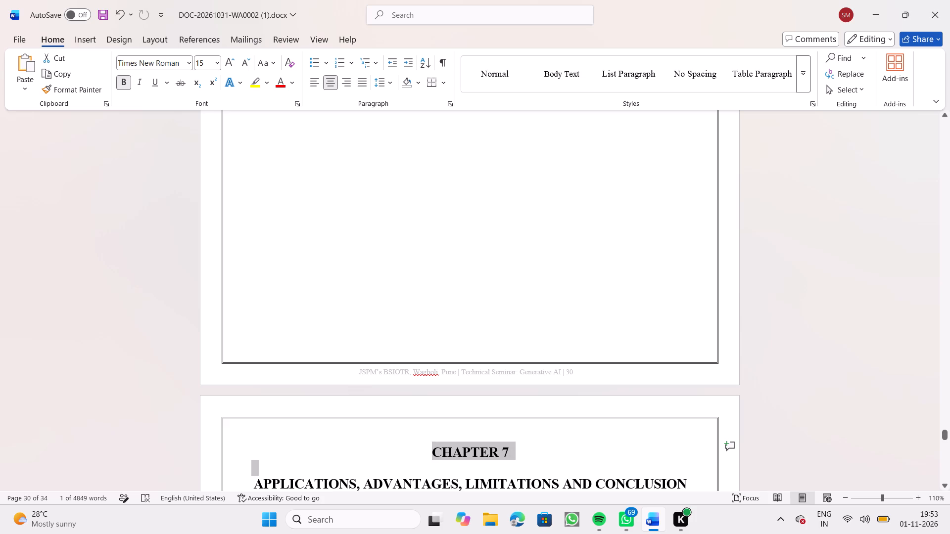
Check the font size of the chapter number and title headings of Chapter 7 and Chapter 6.
{"action": "left_click_drag", "start_coordinate": [454, 463], "coordinate": [516, 458]}
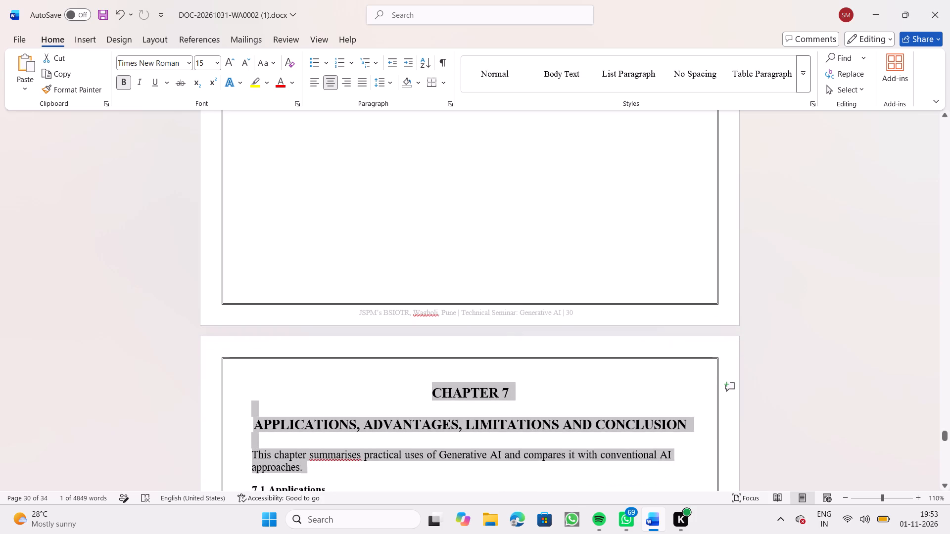
{"action": "left_click_drag", "start_coordinate": [516, 458], "coordinate": [557, 430]}
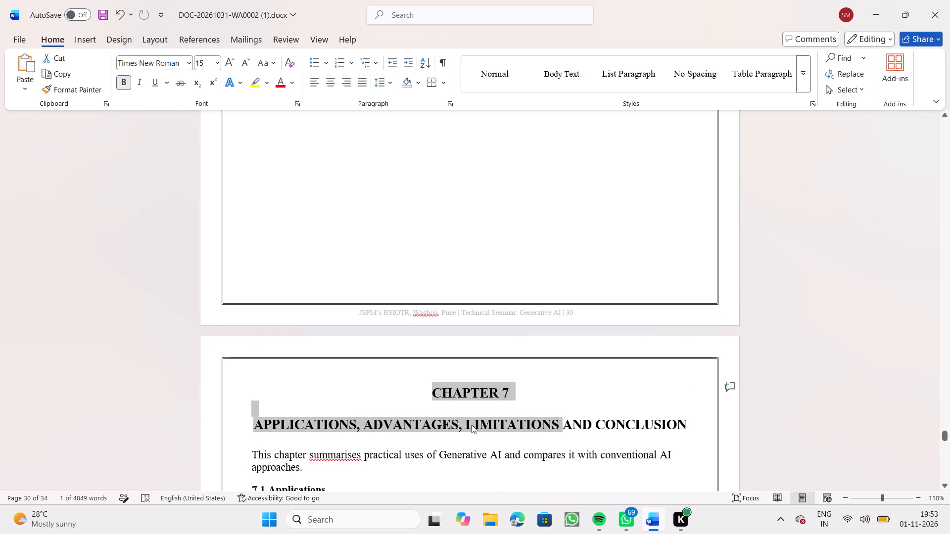
{"action": "left_click", "coordinate": [427, 389]}
{"action": "left_click_drag", "start_coordinate": [427, 389], "coordinate": [524, 411]}
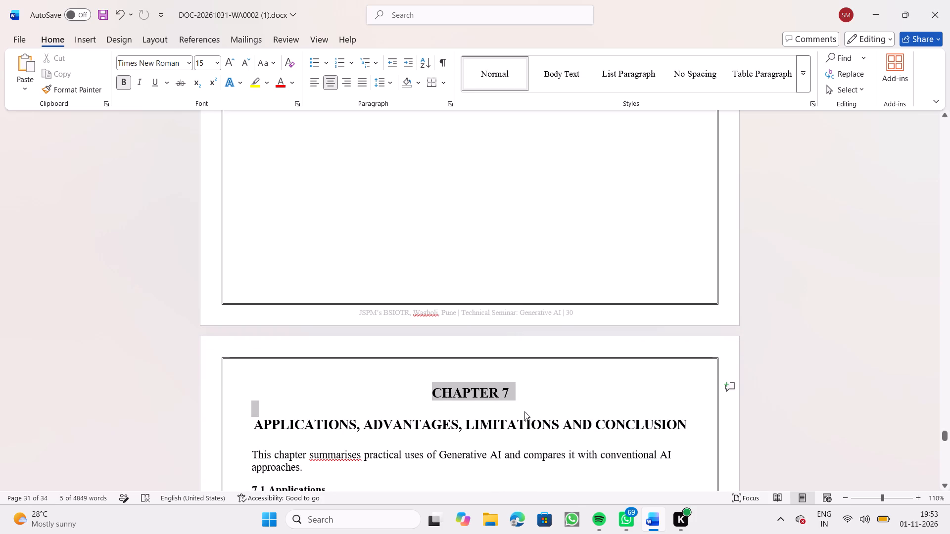
{"action": "left_click_drag", "start_coordinate": [524, 411], "coordinate": [635, 425]}
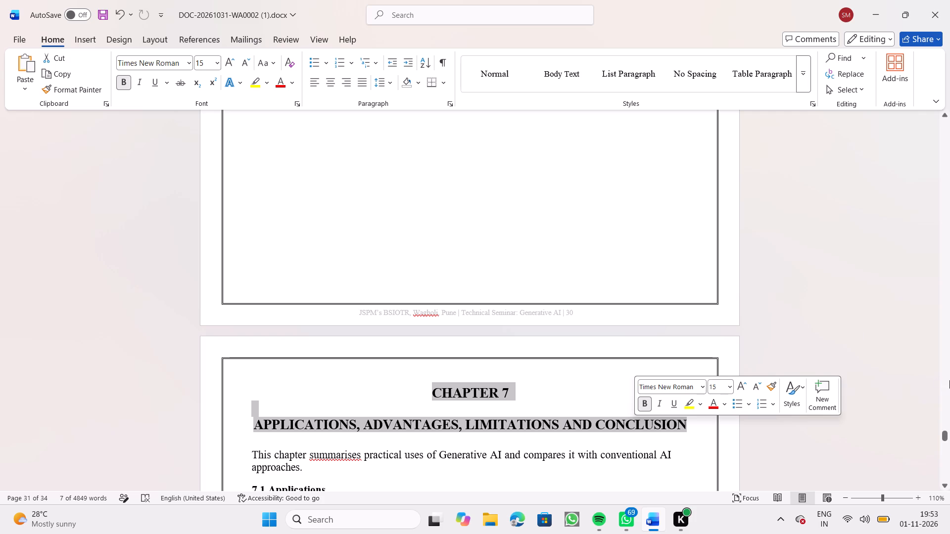
{"action": "left_click", "coordinate": [937, 397]}
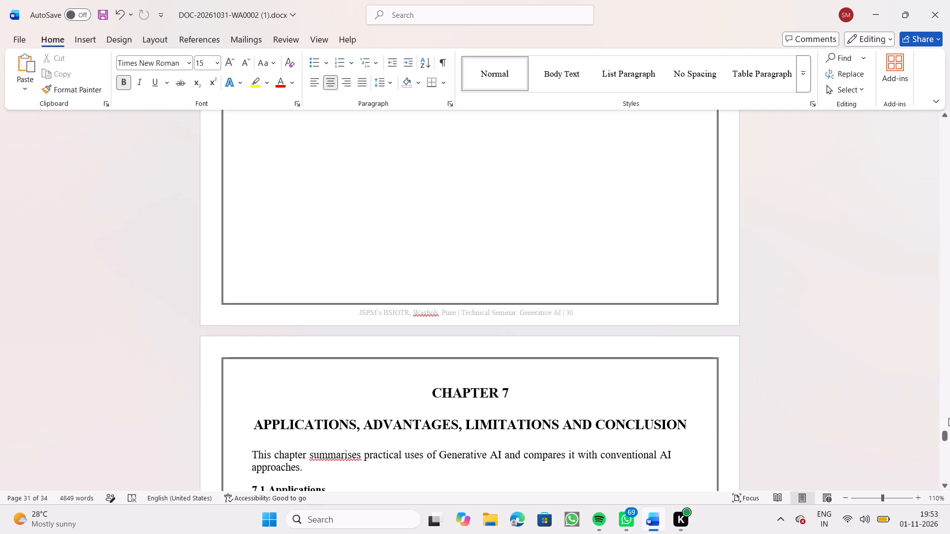
{"action": "left_click", "coordinate": [949, 418]}
{"action": "double_click", "coordinate": [949, 418]}
{"action": "left_click", "coordinate": [949, 418]}
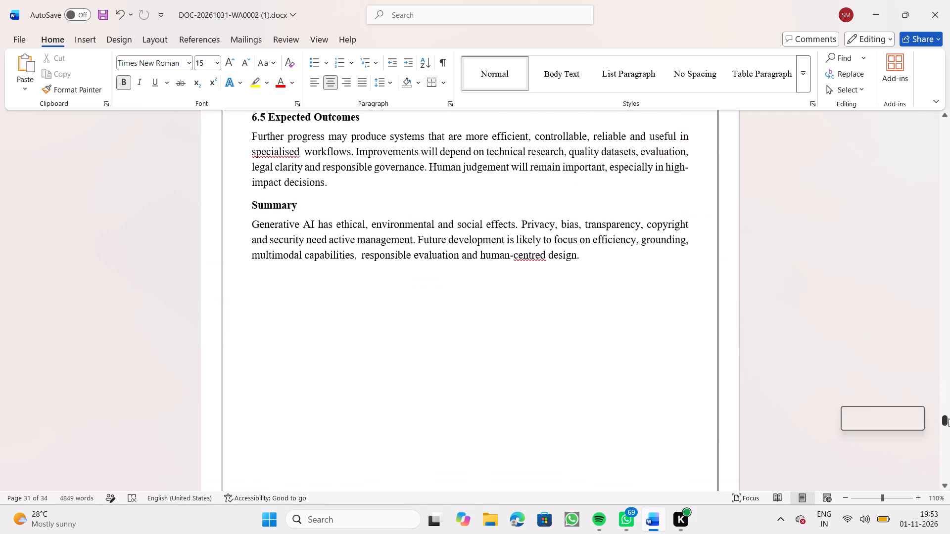
{"action": "left_click_drag", "start_coordinate": [949, 418], "coordinate": [948, 413]}
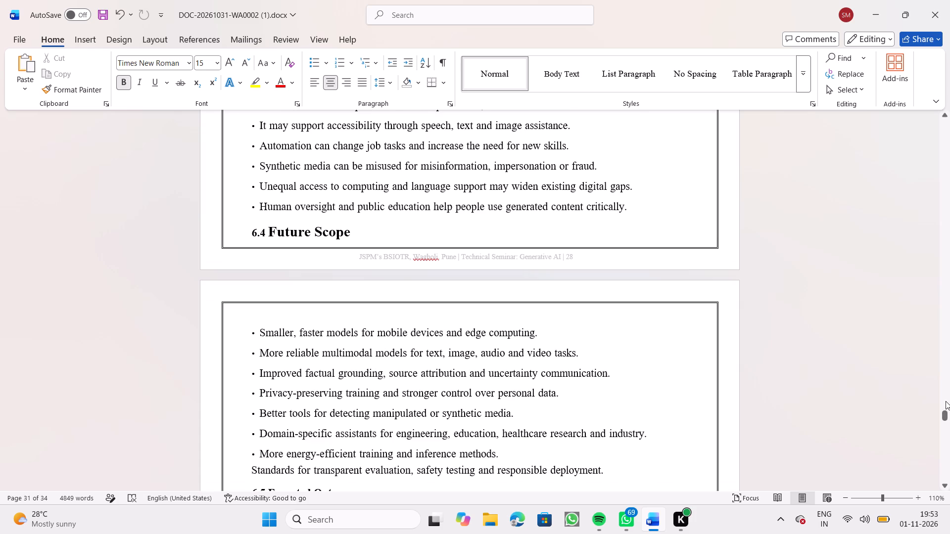
{"action": "left_click", "coordinate": [946, 399]}
{"action": "left_click", "coordinate": [946, 399]}
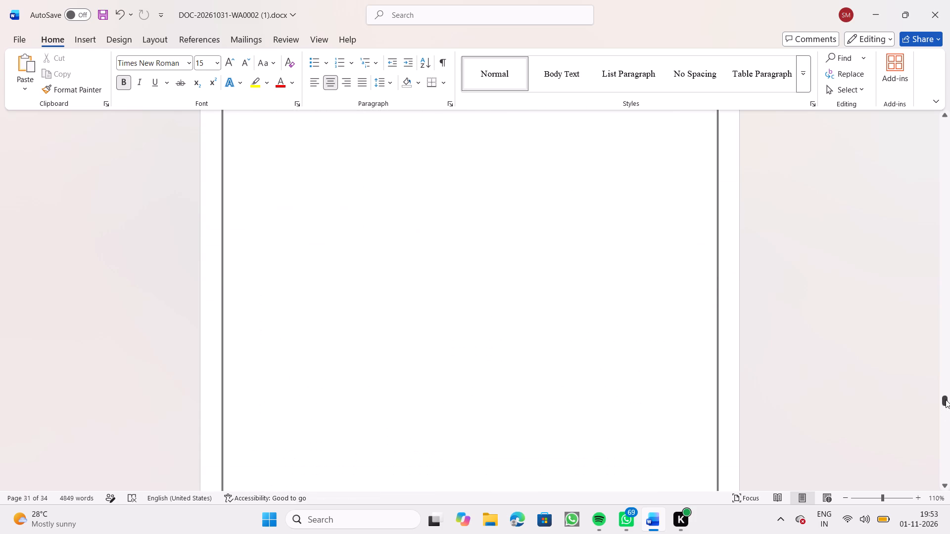
{"action": "left_click", "coordinate": [943, 421]}
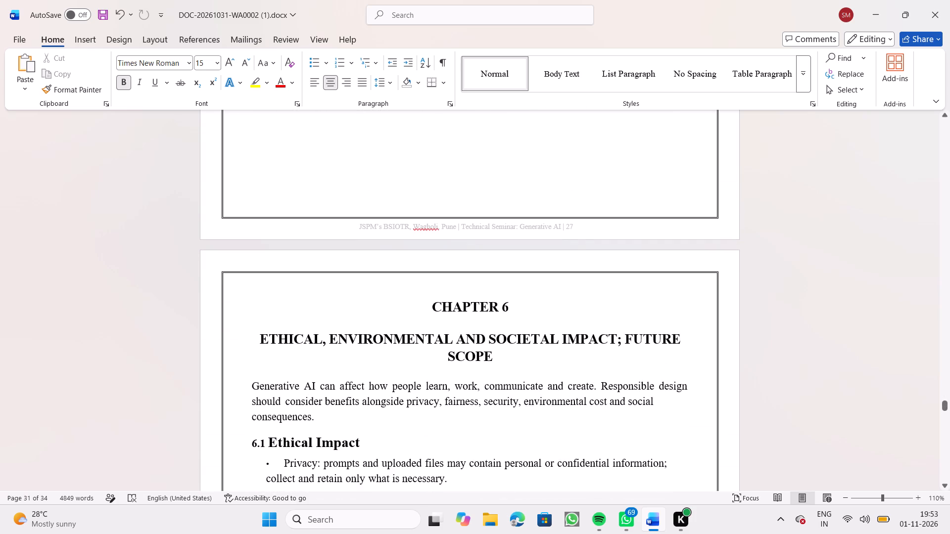
{"action": "left_click", "coordinate": [433, 310]}
{"action": "left_click_drag", "start_coordinate": [433, 310], "coordinate": [491, 362]}
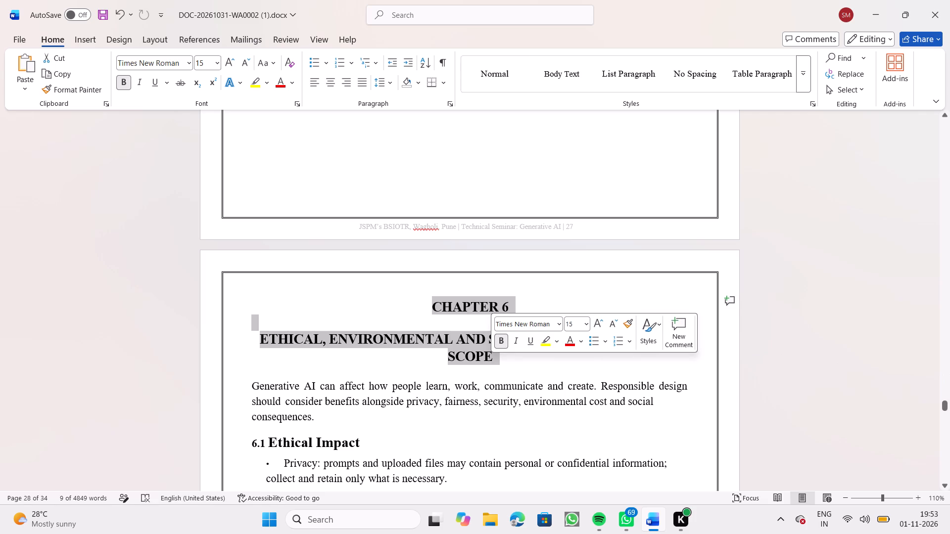
Set the Chapter 4 text from the 4.4 Deployment and Integration heading through the Summary paragraph to font size 12.
{"action": "left_click", "coordinate": [947, 374]}
{"action": "left_click", "coordinate": [947, 374]}
{"action": "left_click", "coordinate": [947, 374]}
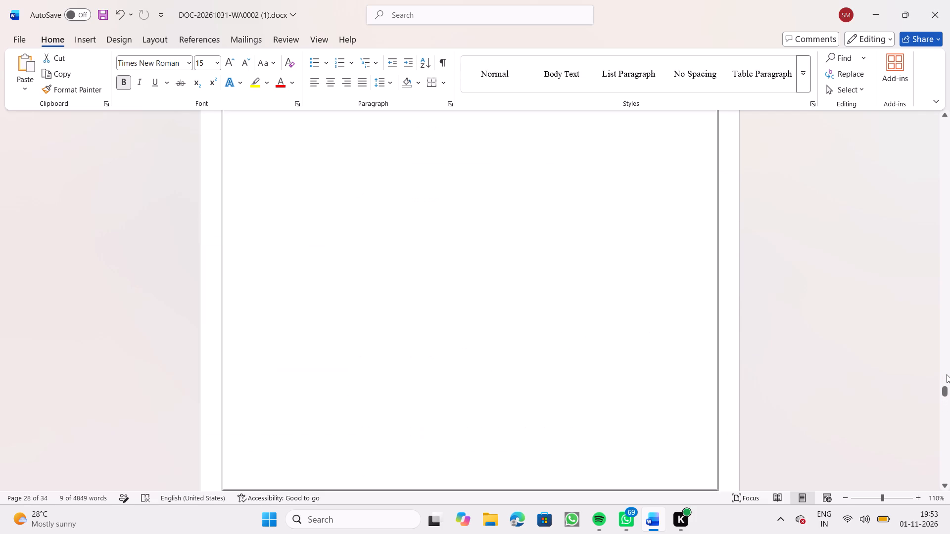
{"action": "left_click", "coordinate": [947, 374]}
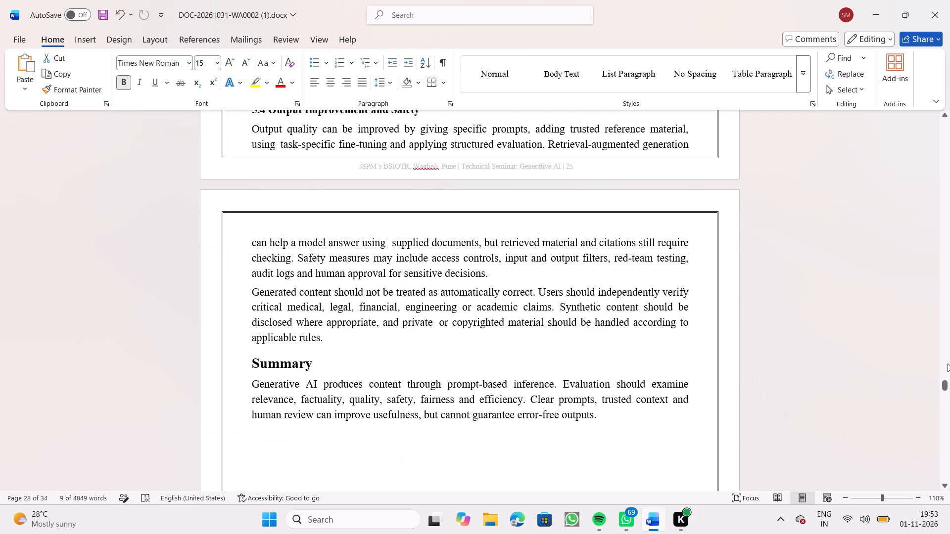
{"action": "left_click", "coordinate": [947, 364]}
{"action": "left_click", "coordinate": [947, 364]}
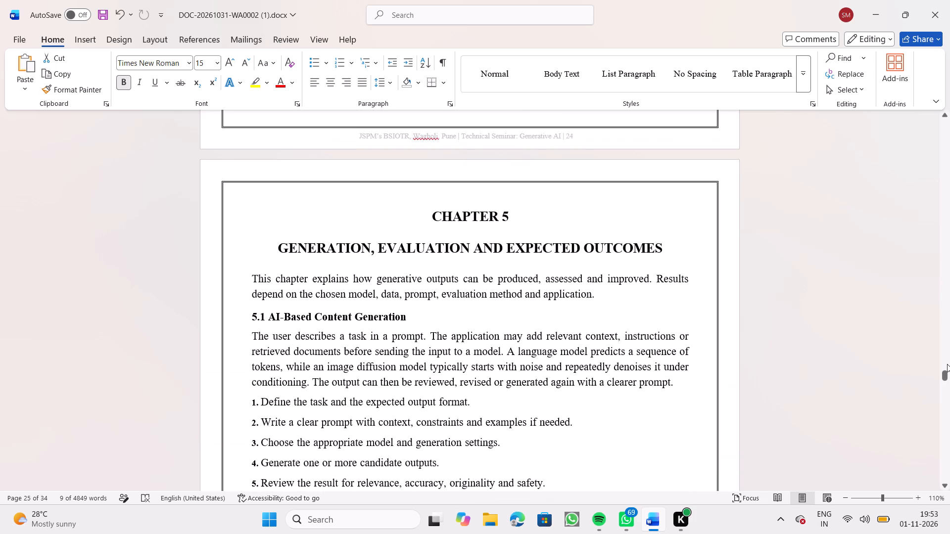
{"action": "left_click", "coordinate": [947, 364]}
{"action": "left_click", "coordinate": [947, 350]}
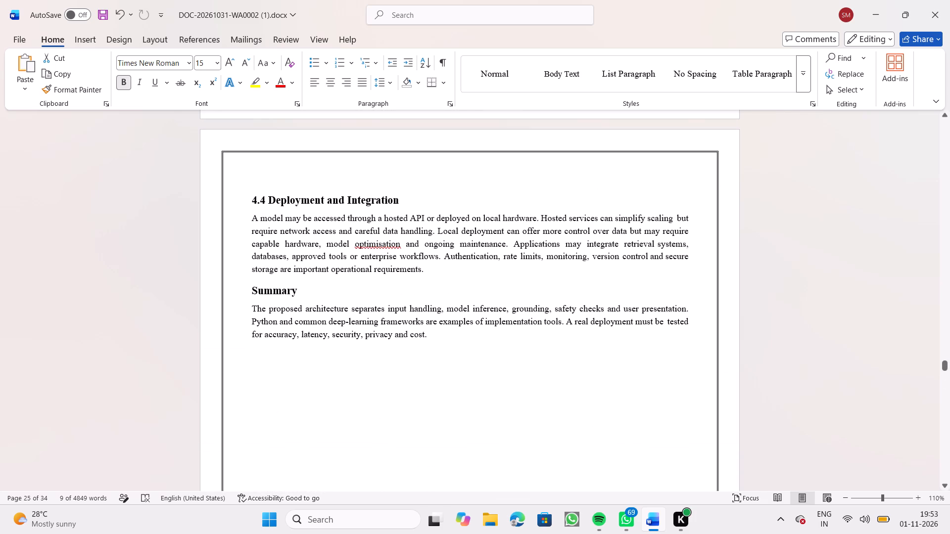
{"action": "scroll", "coordinate": [332, 215], "scroll_direction": "left", "scroll_amount": 1}
{"action": "left_click_drag", "start_coordinate": [254, 196], "coordinate": [269, 197]}
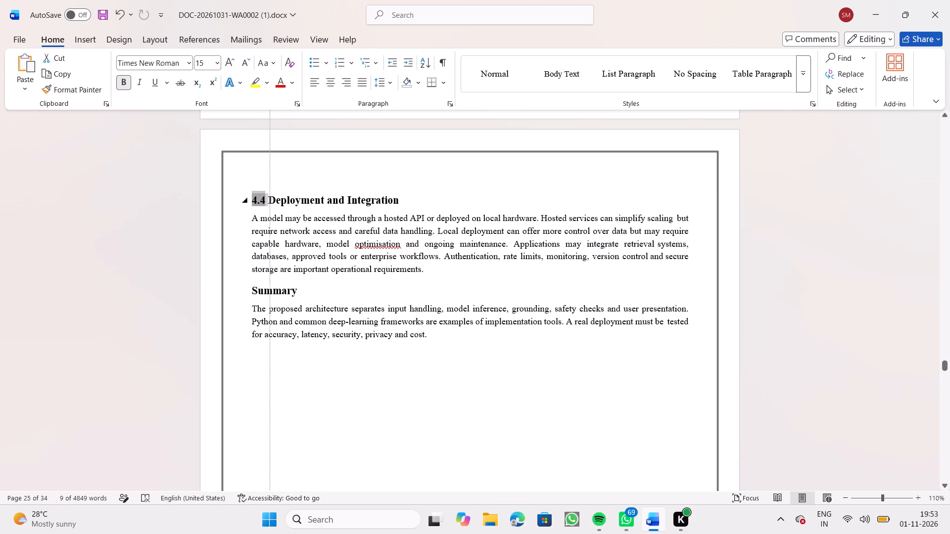
{"action": "left_click_drag", "start_coordinate": [269, 197], "coordinate": [214, 182]}
{"action": "left_click", "coordinate": [214, 182]}
{"action": "left_click_drag", "start_coordinate": [214, 182], "coordinate": [219, 183]}
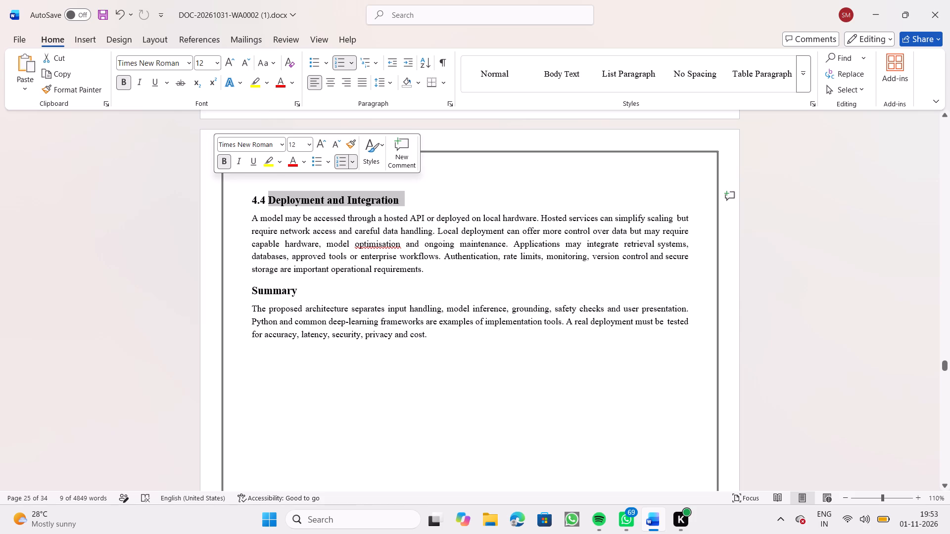
{"action": "left_click_drag", "start_coordinate": [219, 183], "coordinate": [371, 346]}
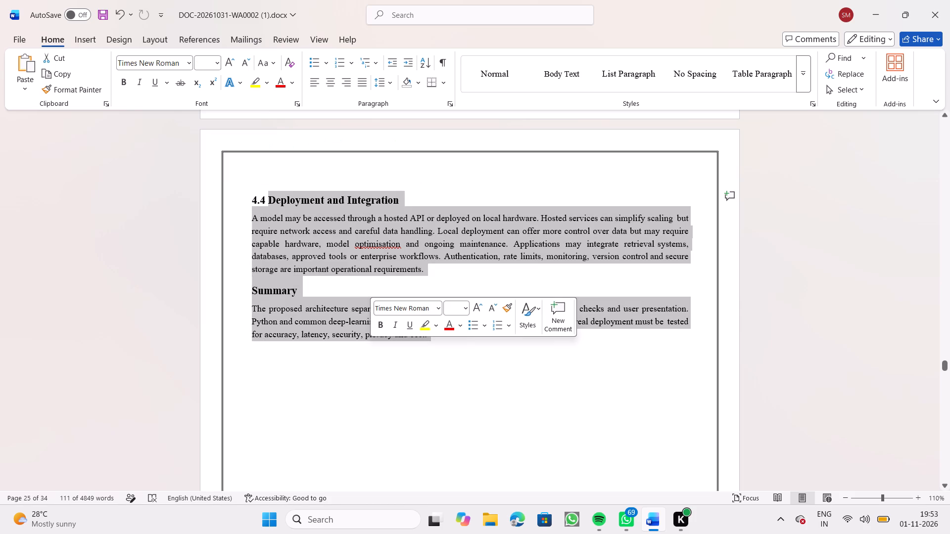
{"action": "left_click", "coordinate": [462, 305]}
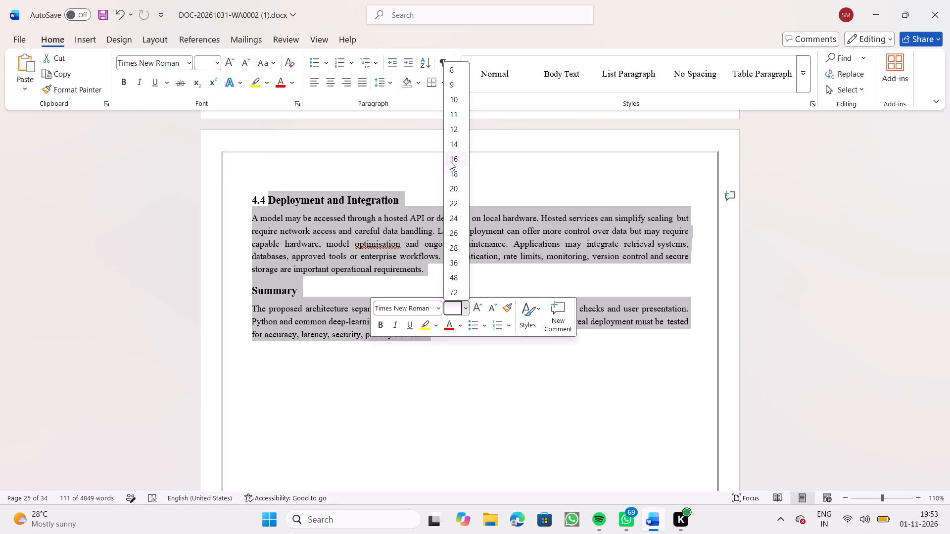
{"action": "left_click", "coordinate": [454, 132]}
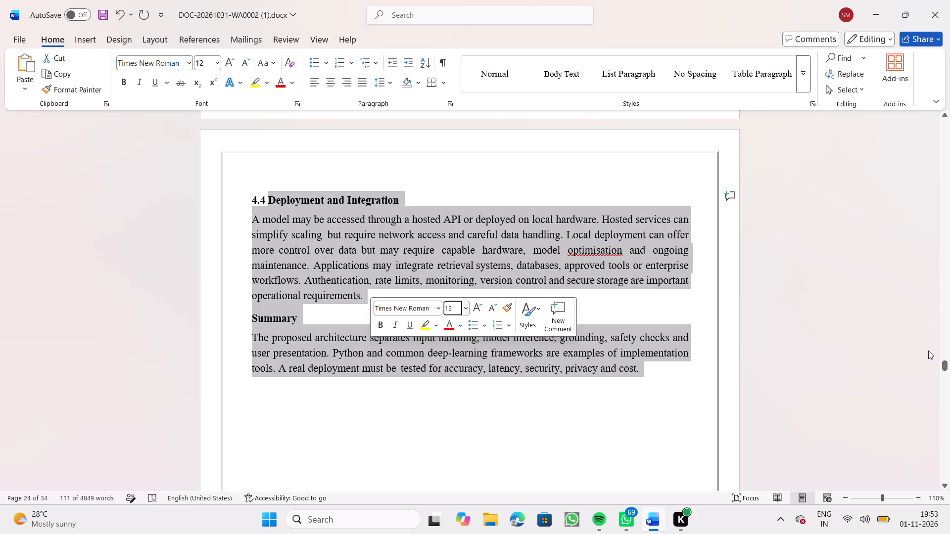
Set the Chapter 4 content from the introductory paragraph through the end of the 4.3 Technologies Used table to font size 12.
{"action": "left_click", "coordinate": [946, 352]}
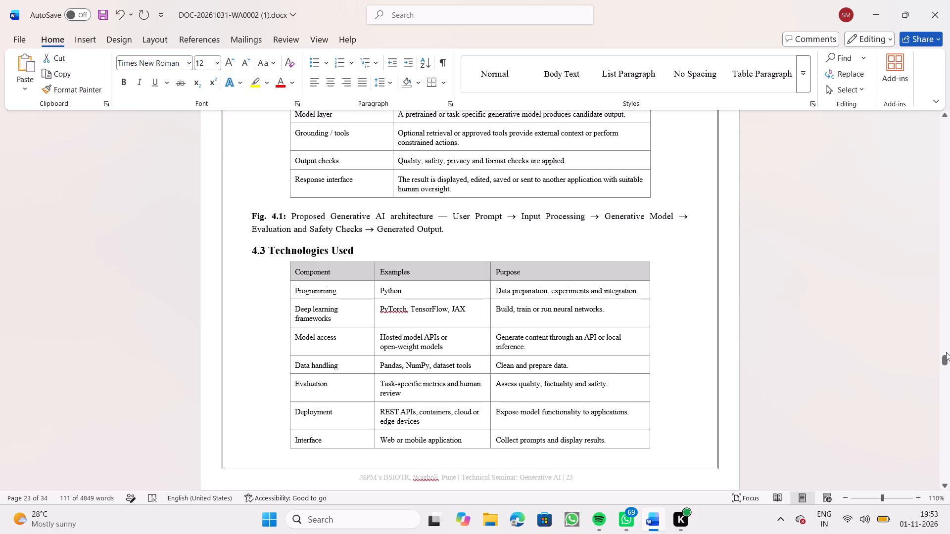
{"action": "left_click", "coordinate": [945, 339]}
{"action": "left_click", "coordinate": [945, 339]}
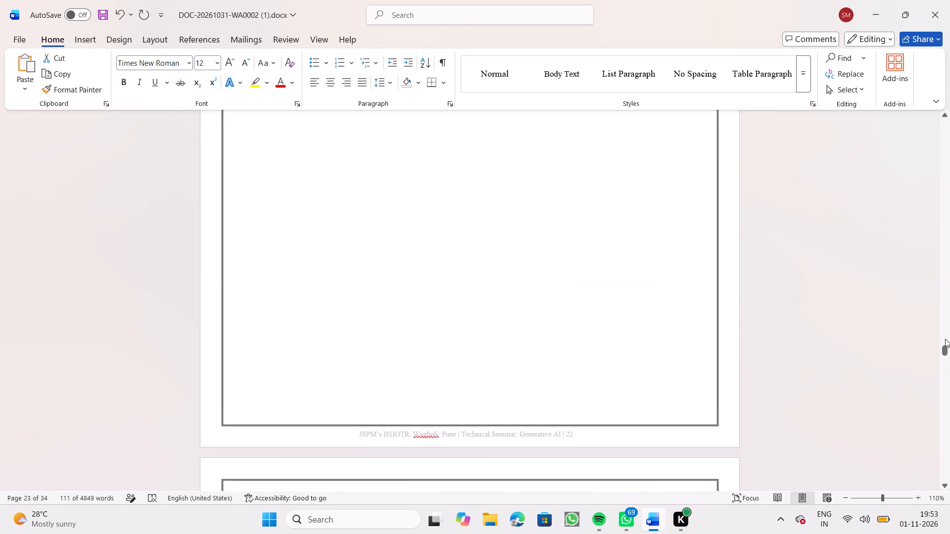
{"action": "left_click", "coordinate": [944, 358]}
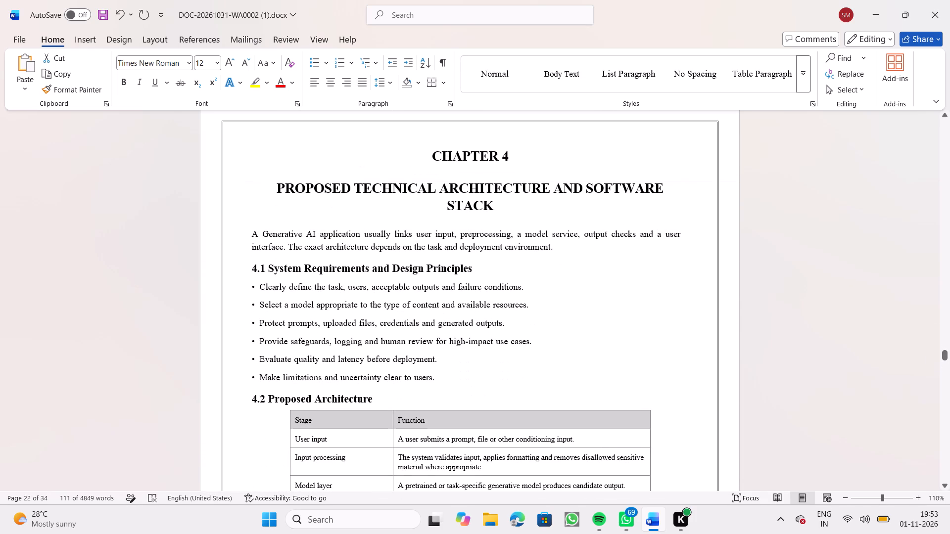
{"action": "left_click", "coordinate": [252, 237]}
{"action": "left_click_drag", "start_coordinate": [252, 237], "coordinate": [438, 533]}
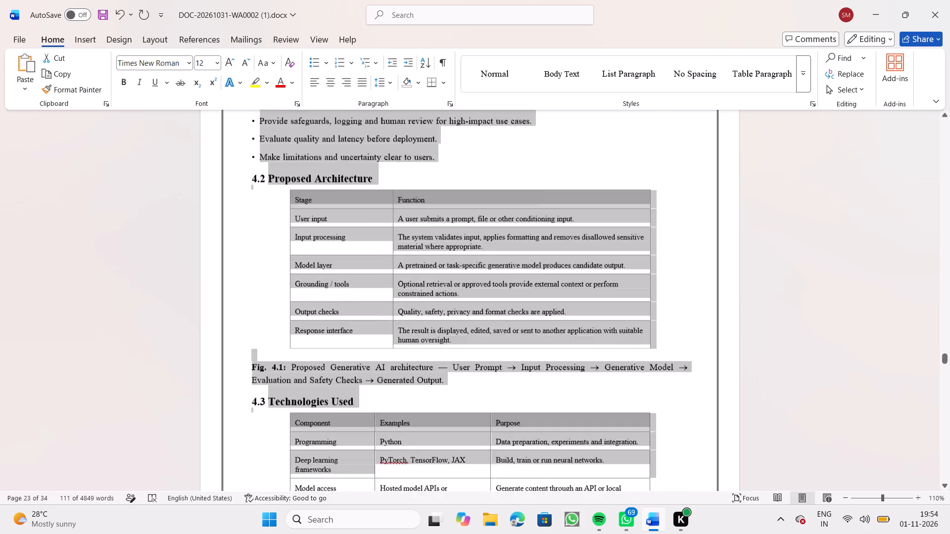
{"action": "left_click_drag", "start_coordinate": [438, 533], "coordinate": [519, 334]}
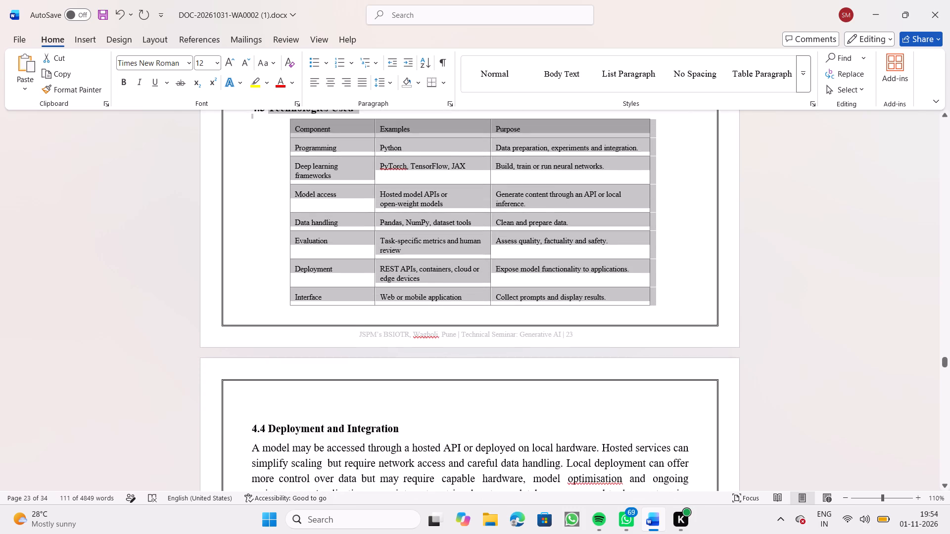
{"action": "left_click_drag", "start_coordinate": [519, 334], "coordinate": [535, 328]}
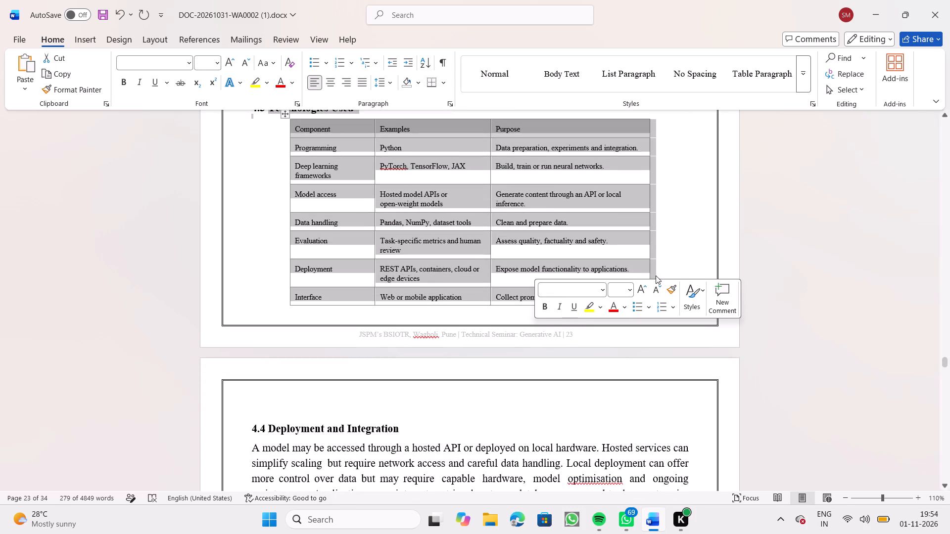
{"action": "left_click", "coordinate": [630, 288]}
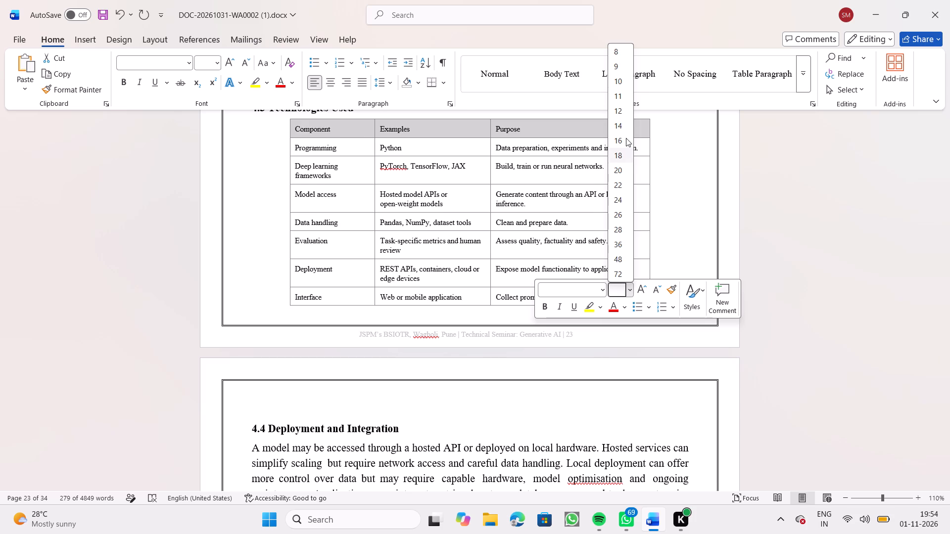
{"action": "left_click", "coordinate": [621, 108]}
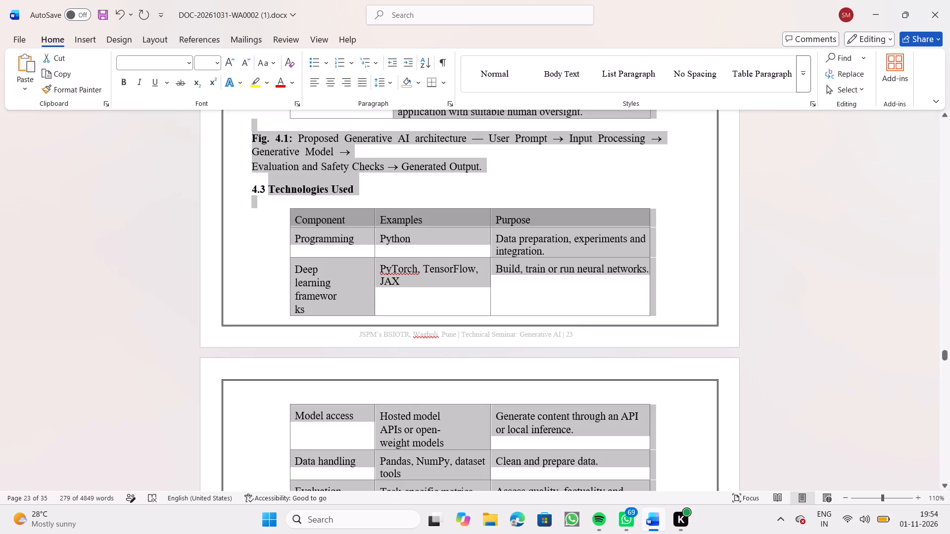
{"action": "left_click", "coordinate": [869, 314]}
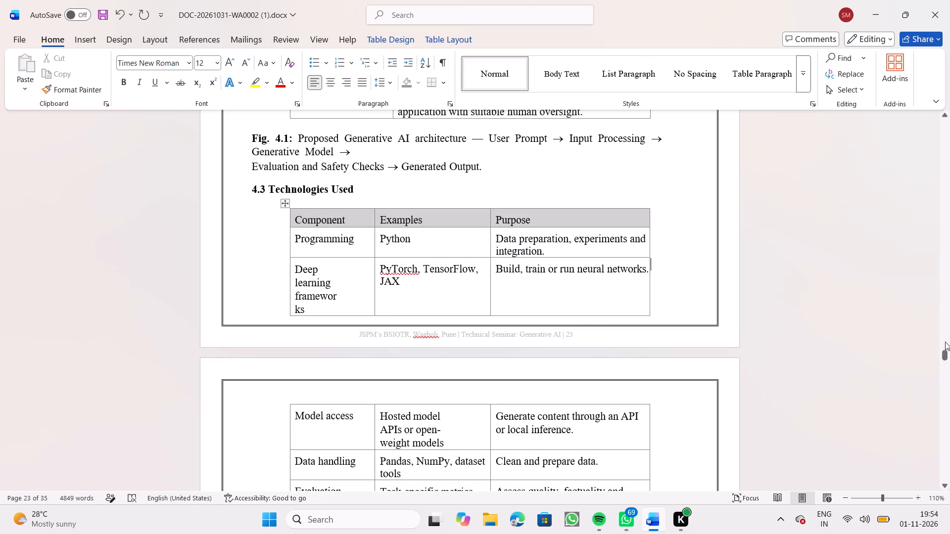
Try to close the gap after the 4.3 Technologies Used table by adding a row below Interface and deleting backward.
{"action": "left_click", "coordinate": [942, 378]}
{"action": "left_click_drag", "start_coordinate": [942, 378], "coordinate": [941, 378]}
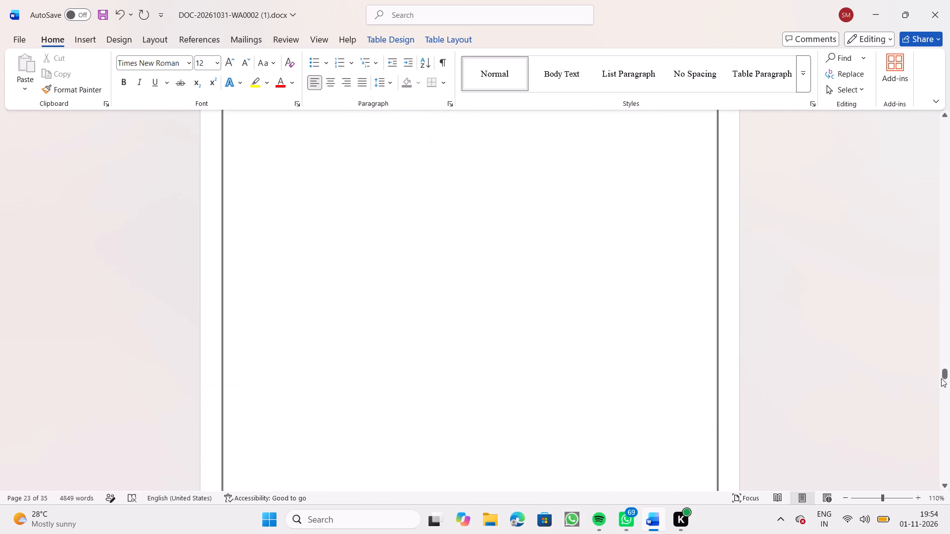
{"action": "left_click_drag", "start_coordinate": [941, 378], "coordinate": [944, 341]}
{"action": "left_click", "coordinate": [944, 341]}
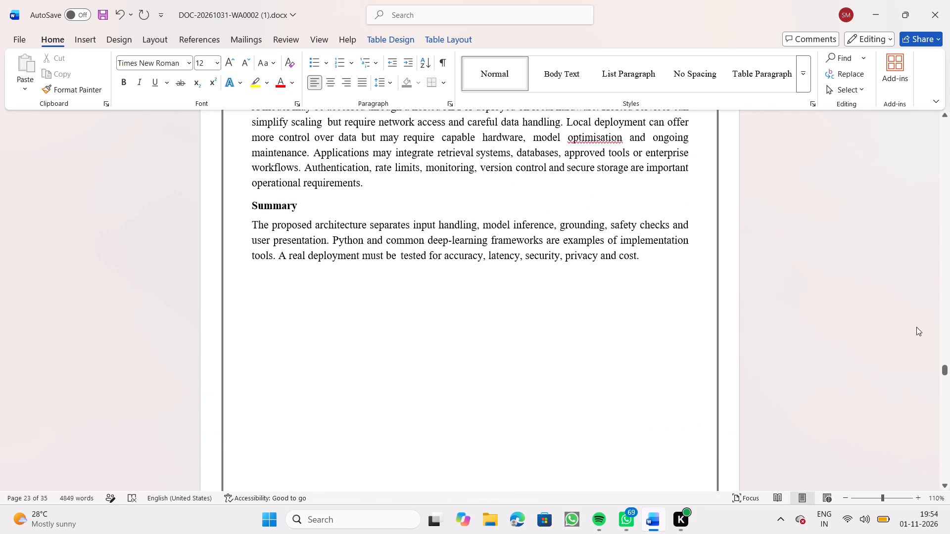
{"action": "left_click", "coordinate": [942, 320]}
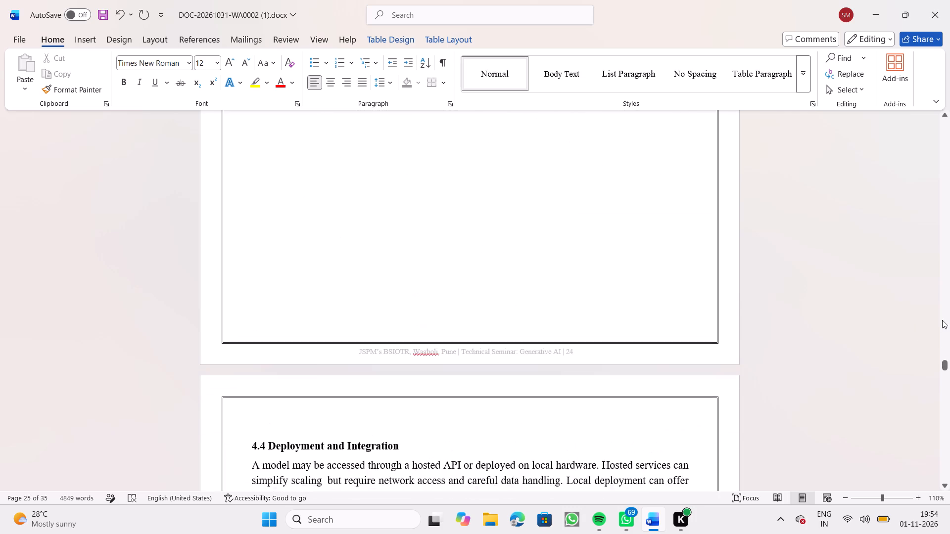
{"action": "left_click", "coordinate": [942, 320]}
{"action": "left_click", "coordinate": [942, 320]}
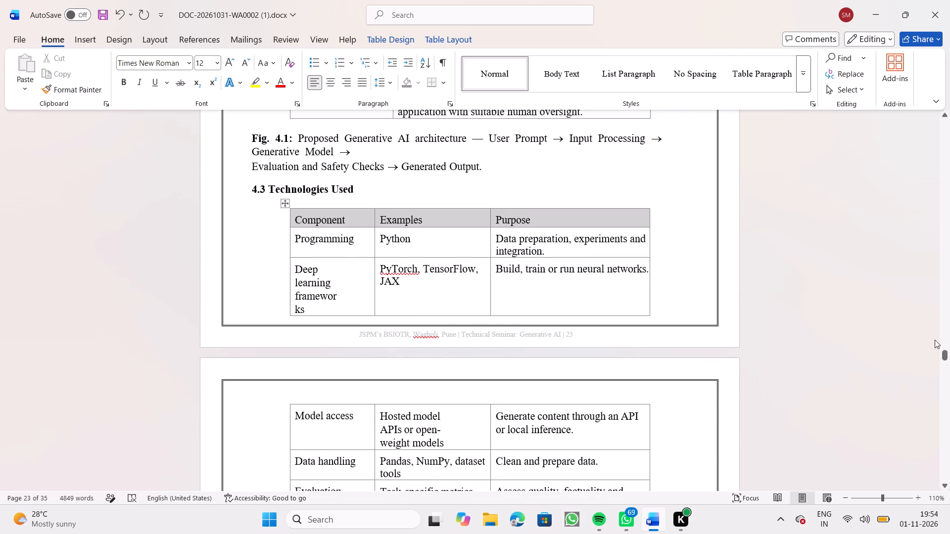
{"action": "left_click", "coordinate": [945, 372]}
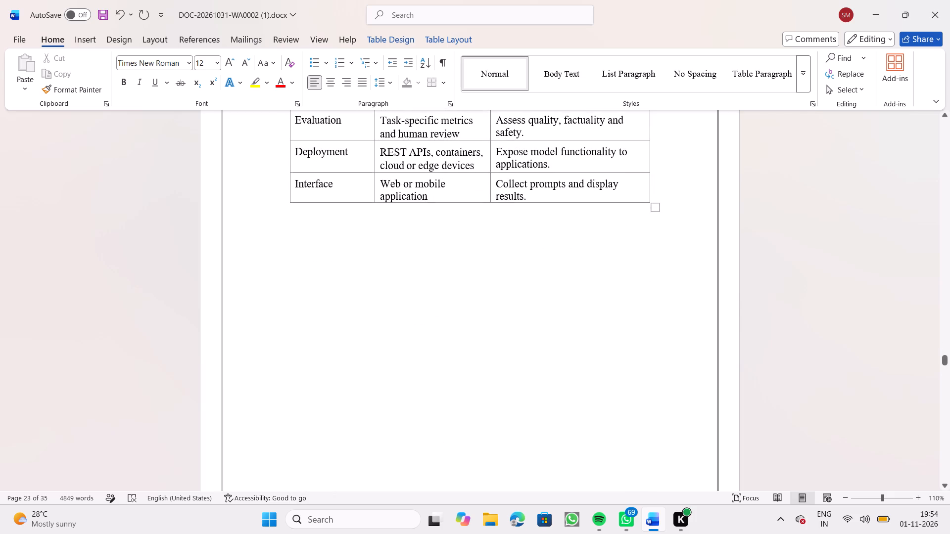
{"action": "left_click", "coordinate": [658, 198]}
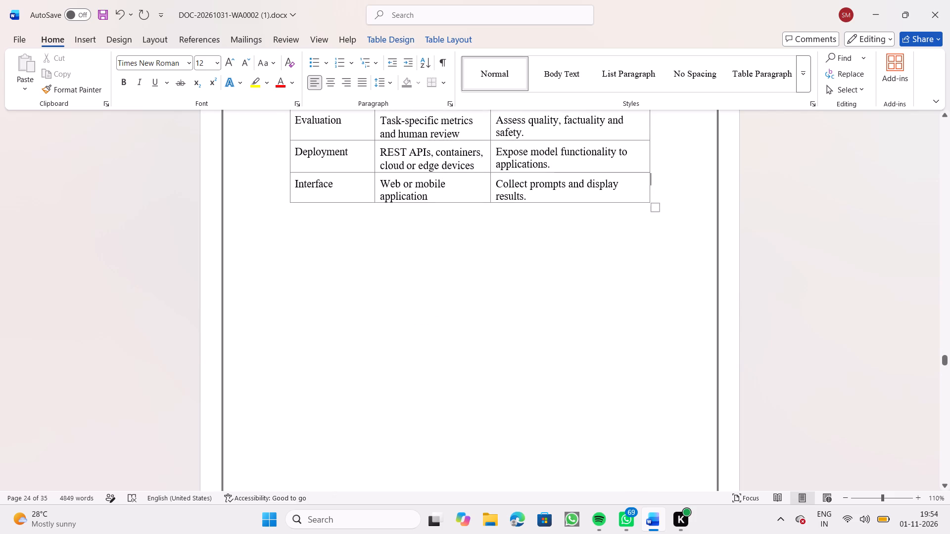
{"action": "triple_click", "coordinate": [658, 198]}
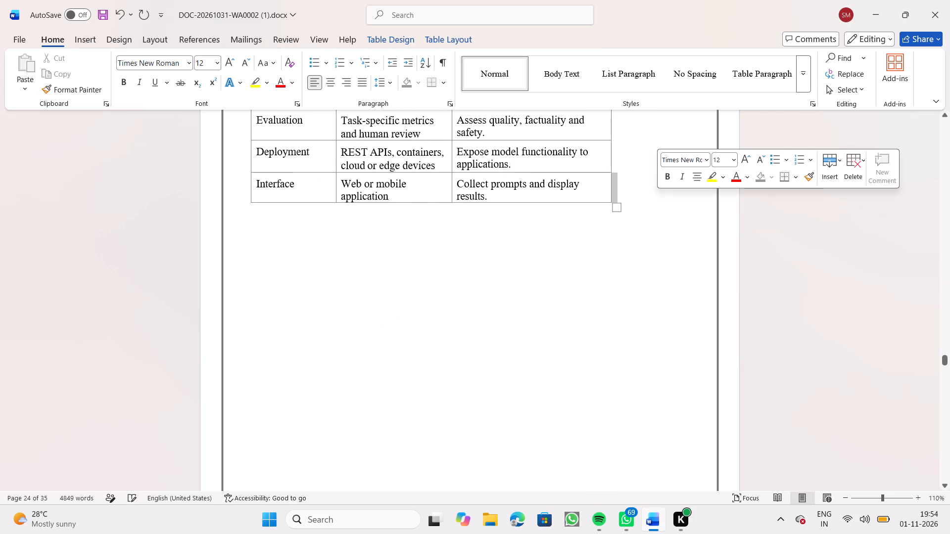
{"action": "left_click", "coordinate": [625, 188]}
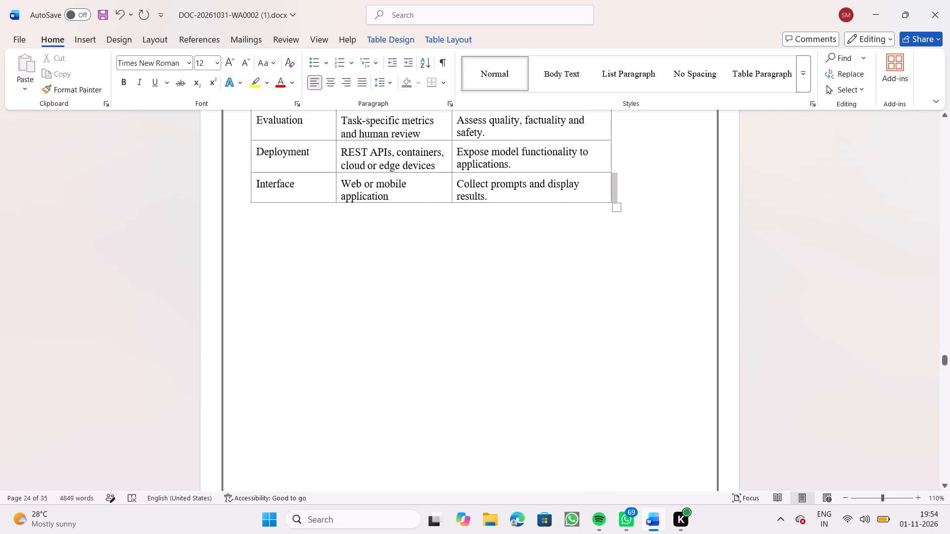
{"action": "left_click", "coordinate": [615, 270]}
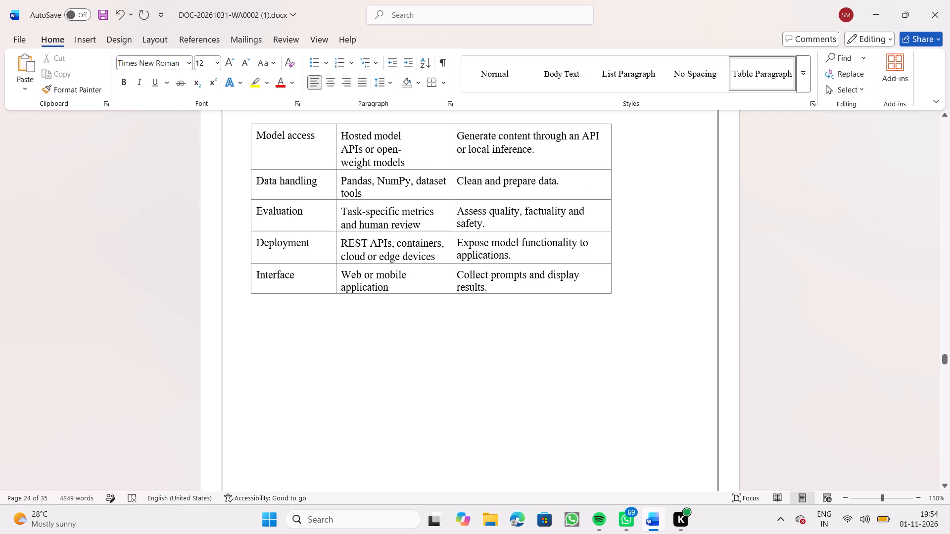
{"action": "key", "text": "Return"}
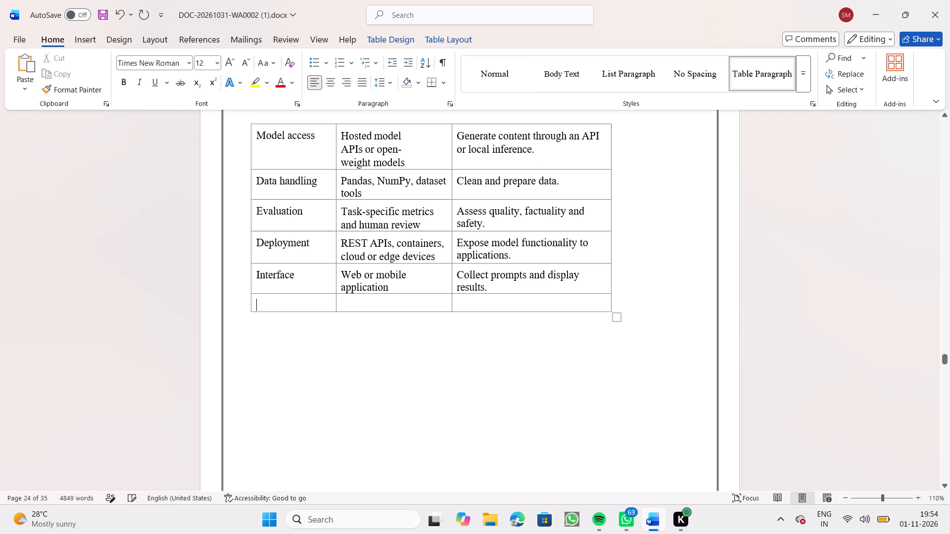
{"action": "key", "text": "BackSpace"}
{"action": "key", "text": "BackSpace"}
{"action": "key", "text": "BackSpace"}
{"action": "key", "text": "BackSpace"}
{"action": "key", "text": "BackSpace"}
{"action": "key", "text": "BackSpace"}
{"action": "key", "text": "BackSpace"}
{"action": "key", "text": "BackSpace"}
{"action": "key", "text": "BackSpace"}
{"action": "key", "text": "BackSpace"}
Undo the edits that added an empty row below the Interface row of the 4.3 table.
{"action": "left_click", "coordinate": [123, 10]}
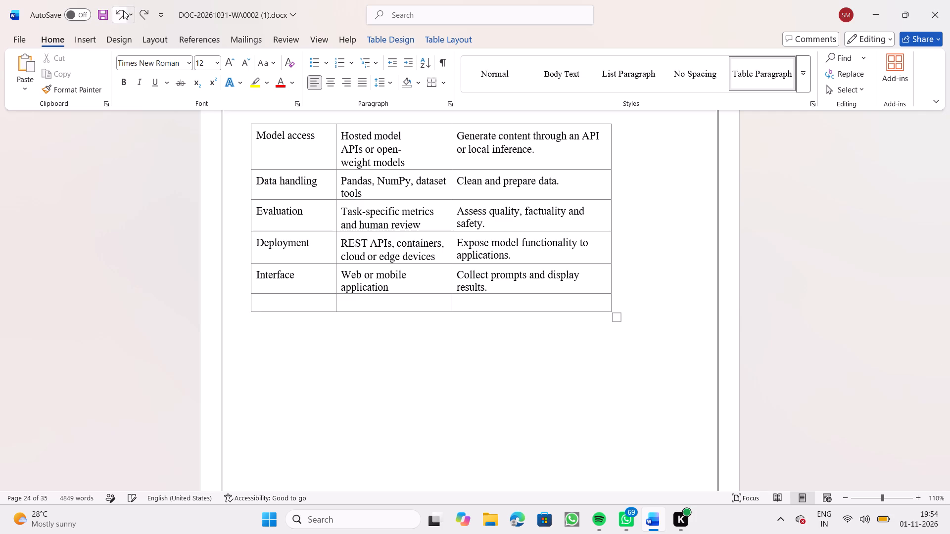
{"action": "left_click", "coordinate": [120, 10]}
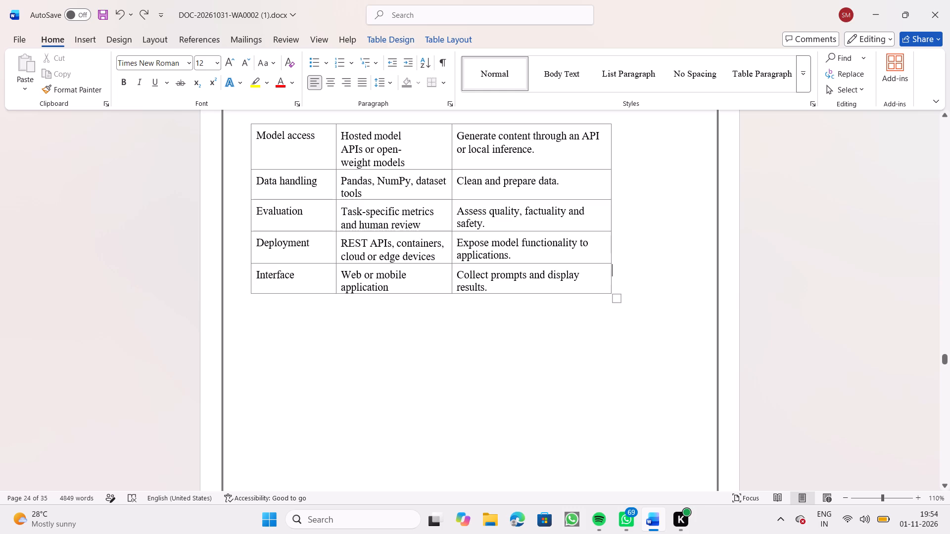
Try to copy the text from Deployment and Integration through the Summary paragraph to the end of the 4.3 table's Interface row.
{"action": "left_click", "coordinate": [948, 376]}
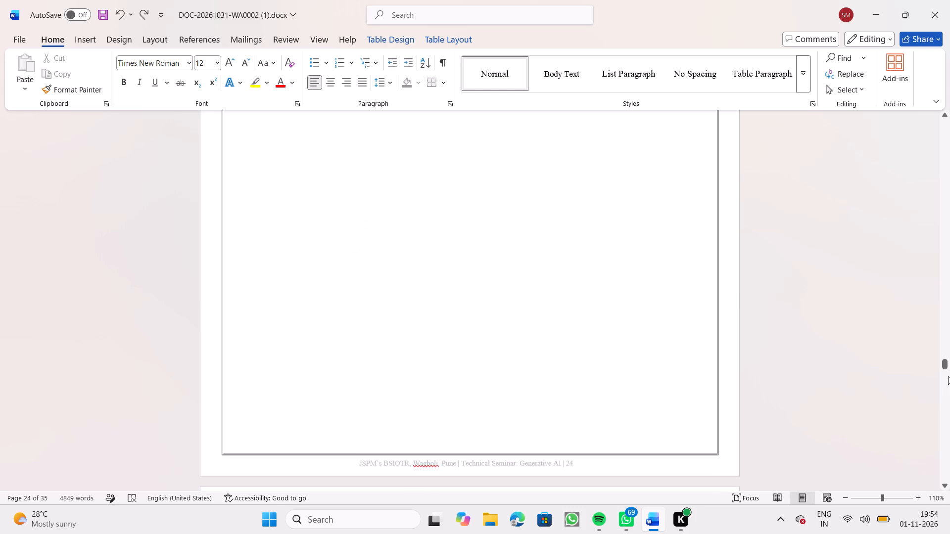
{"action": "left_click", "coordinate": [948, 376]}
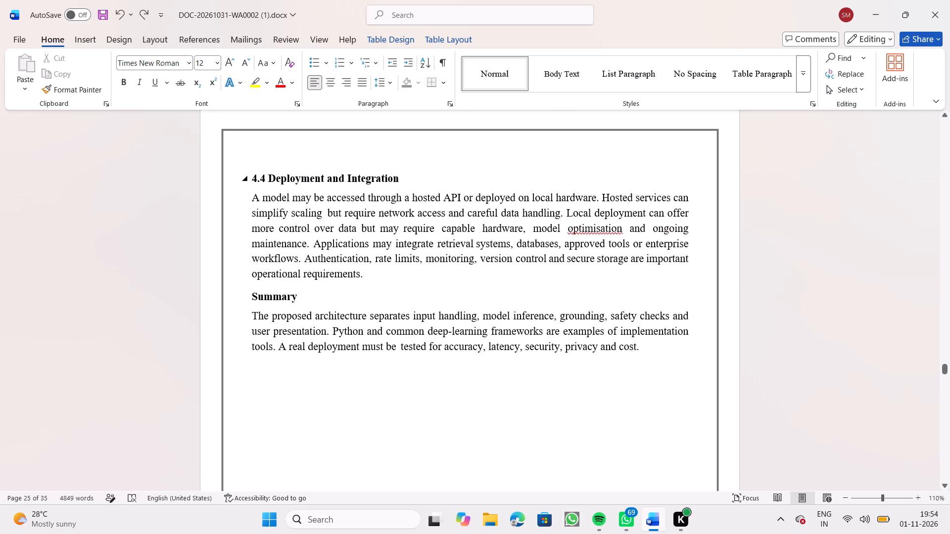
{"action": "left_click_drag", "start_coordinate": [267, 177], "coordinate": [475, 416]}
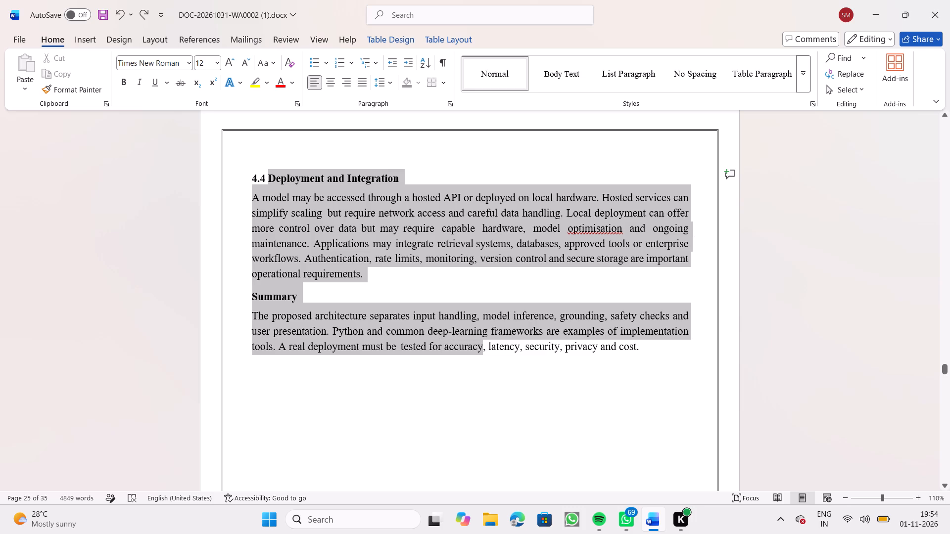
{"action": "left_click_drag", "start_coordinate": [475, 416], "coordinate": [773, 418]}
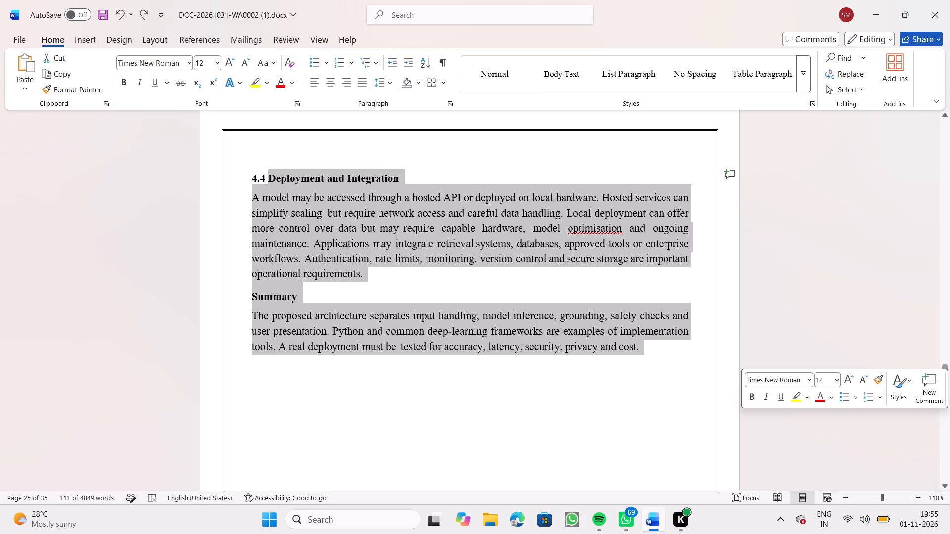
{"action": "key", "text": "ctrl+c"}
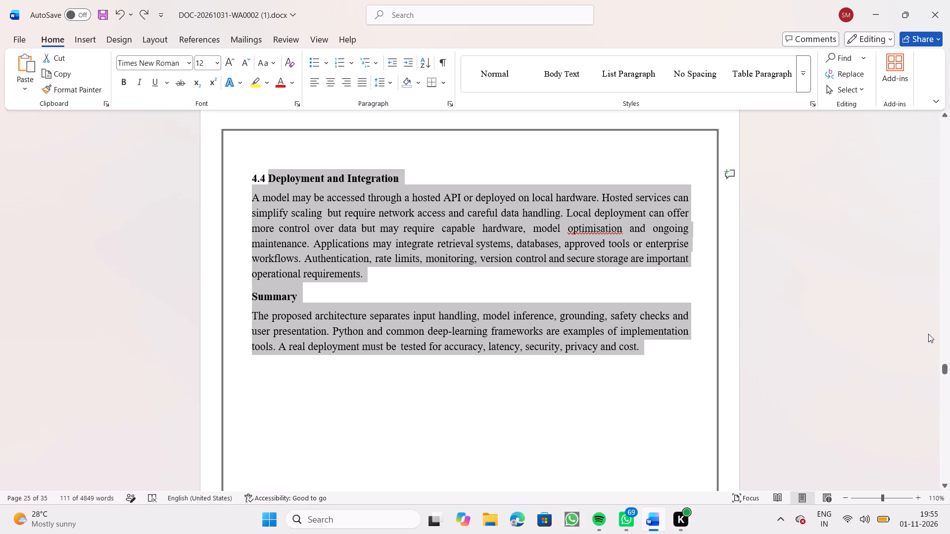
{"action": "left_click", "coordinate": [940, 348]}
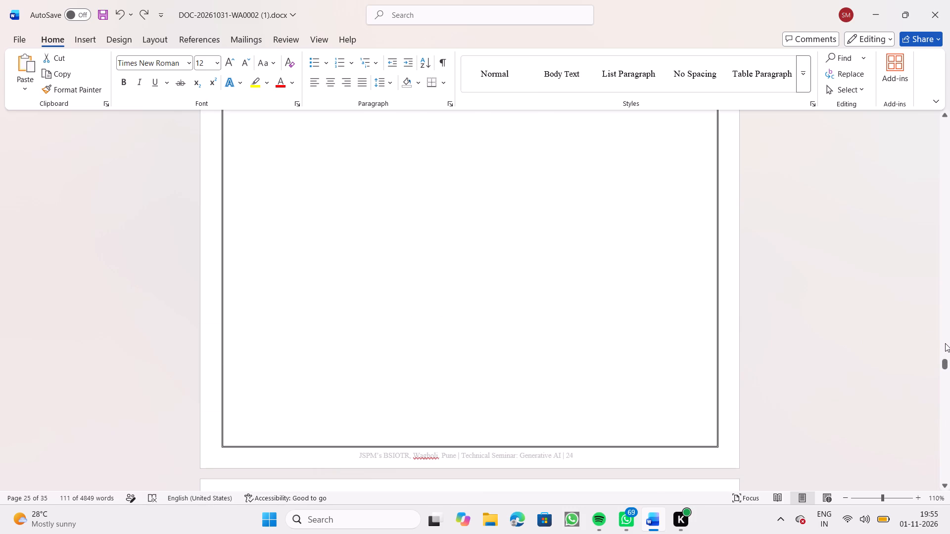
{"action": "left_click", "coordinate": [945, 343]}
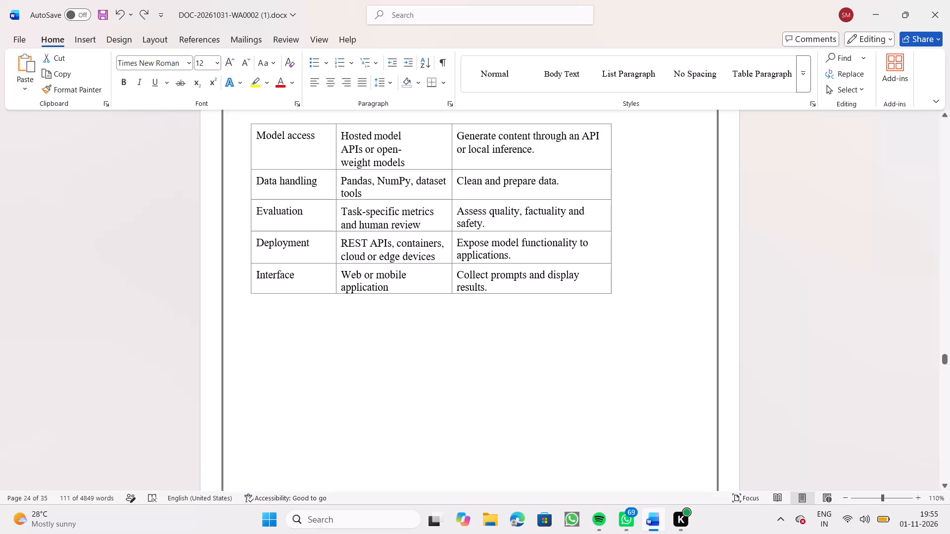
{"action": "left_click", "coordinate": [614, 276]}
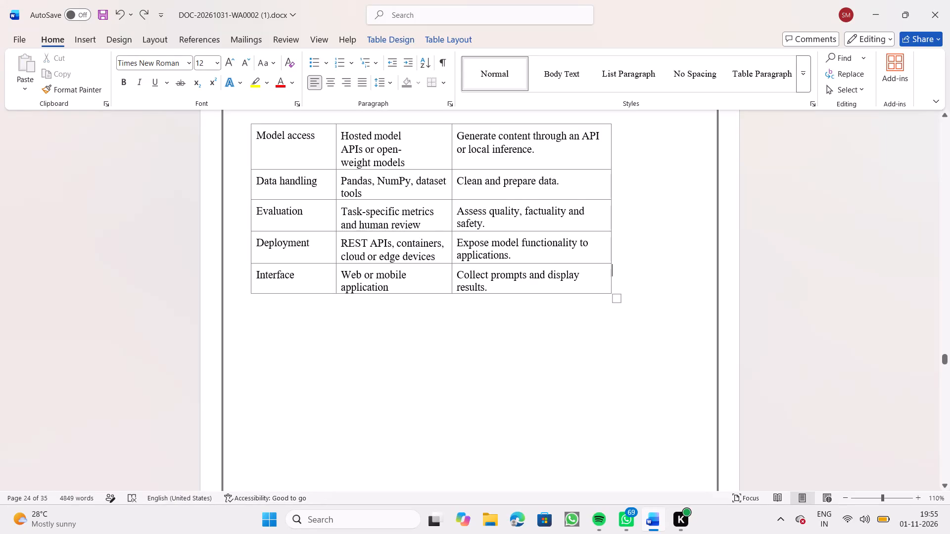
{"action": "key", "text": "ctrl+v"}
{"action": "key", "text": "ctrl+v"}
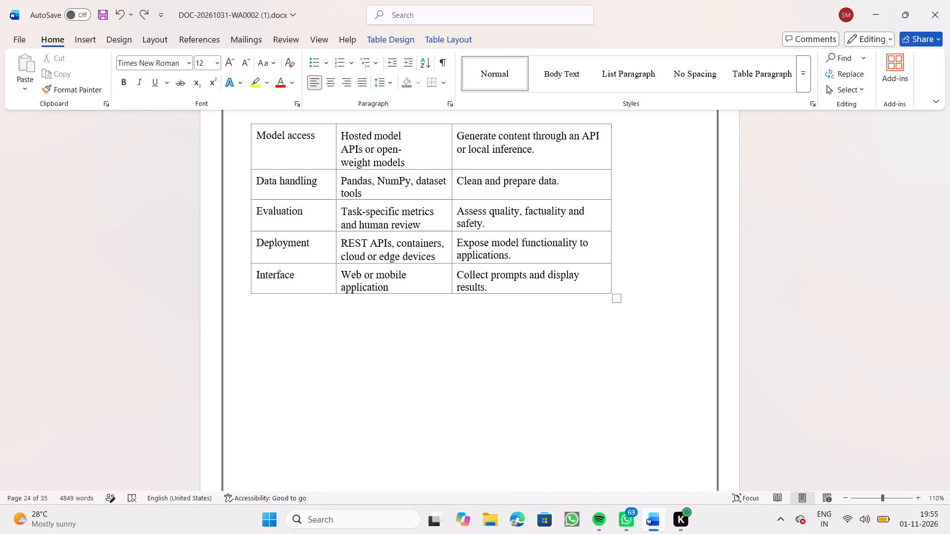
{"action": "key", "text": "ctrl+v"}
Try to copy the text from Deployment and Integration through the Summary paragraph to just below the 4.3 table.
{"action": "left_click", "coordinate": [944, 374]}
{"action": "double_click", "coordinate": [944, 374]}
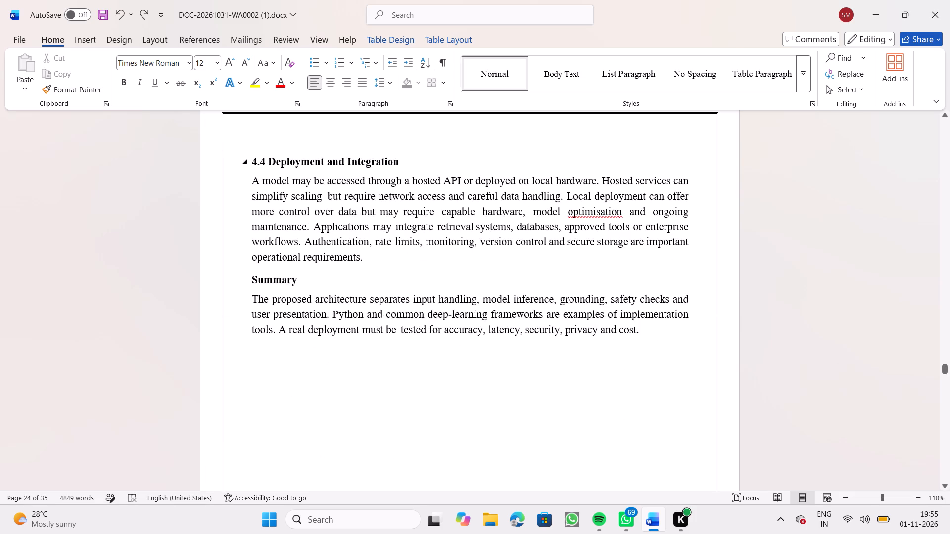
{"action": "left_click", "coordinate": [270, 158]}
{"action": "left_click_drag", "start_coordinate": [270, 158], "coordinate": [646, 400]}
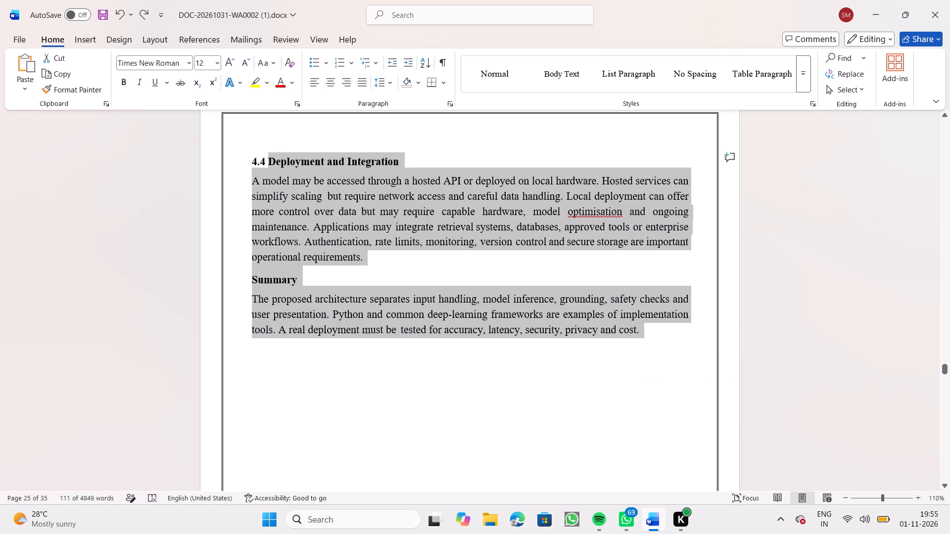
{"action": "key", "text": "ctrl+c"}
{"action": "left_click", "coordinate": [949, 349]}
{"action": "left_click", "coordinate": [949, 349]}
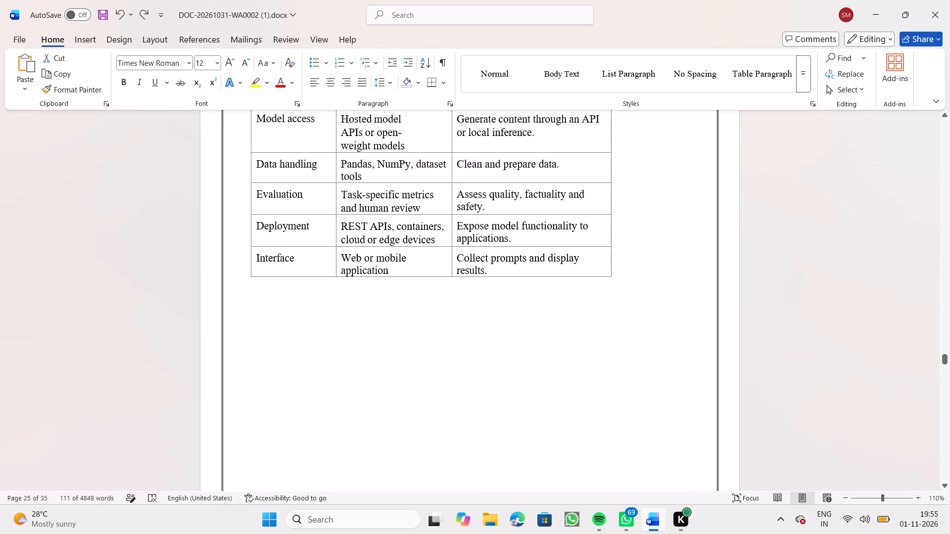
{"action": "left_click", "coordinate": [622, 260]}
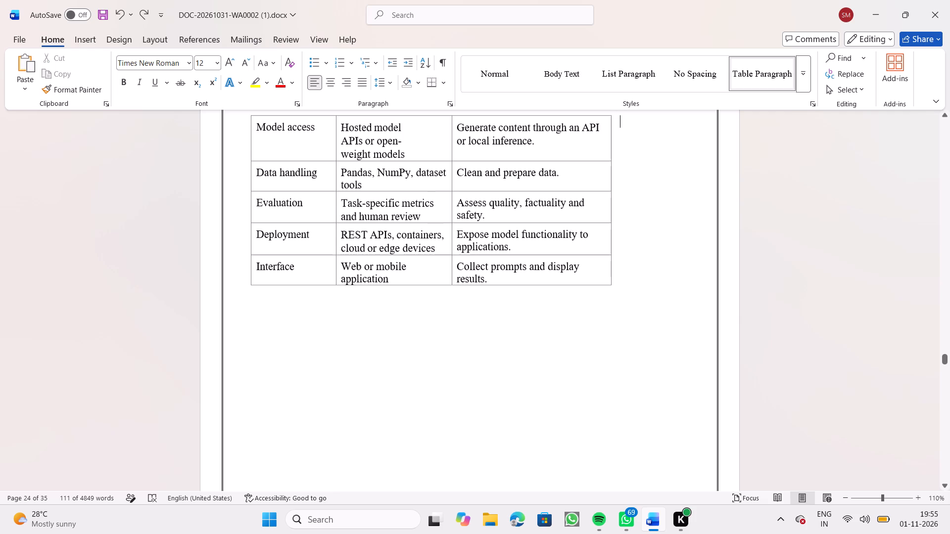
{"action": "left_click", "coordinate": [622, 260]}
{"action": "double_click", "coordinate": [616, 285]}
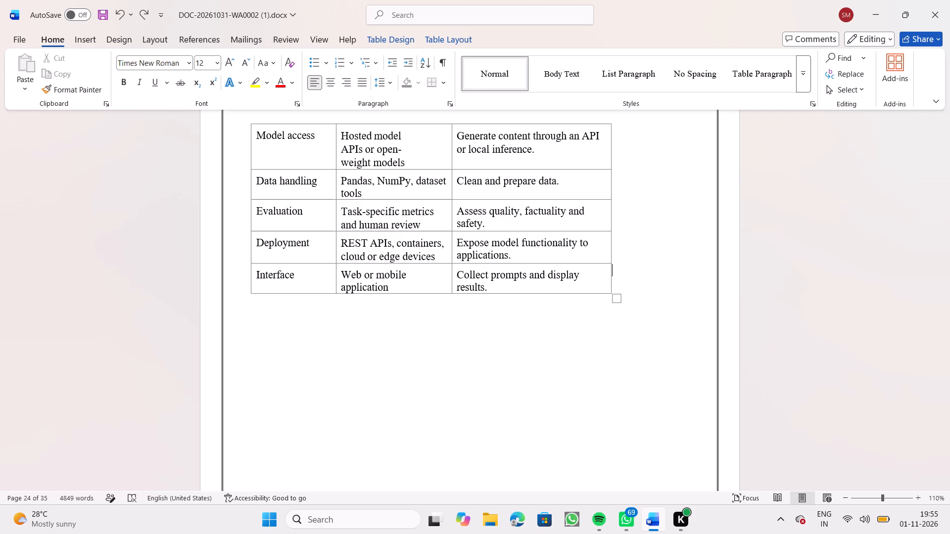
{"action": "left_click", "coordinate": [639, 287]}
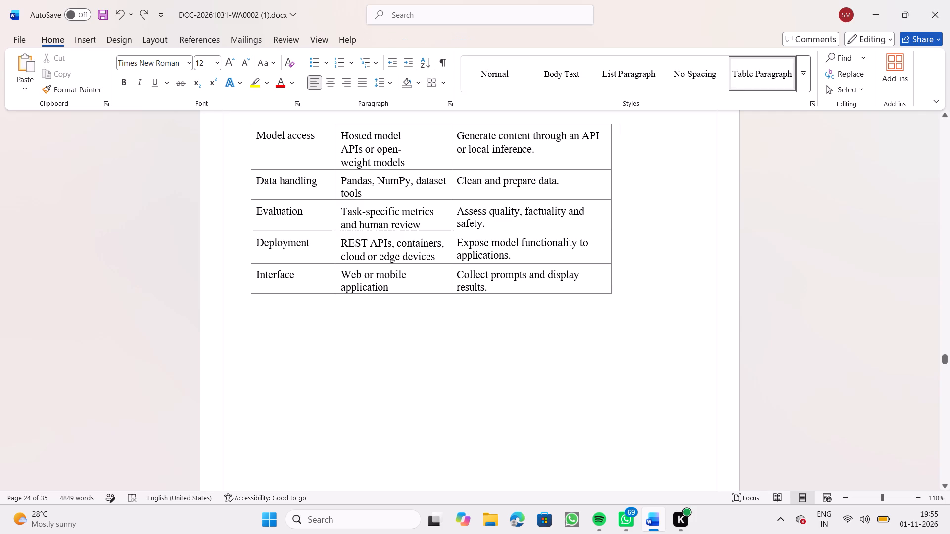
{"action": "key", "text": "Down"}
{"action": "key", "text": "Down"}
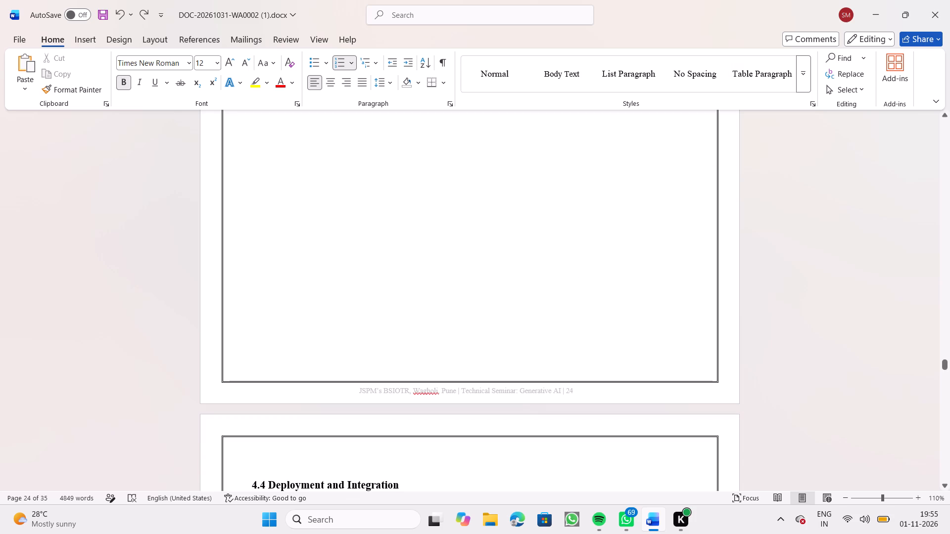
Undo the last change to the 4.3 table's horizontal placement.
{"action": "key", "text": "ctrl+z"}
{"action": "scroll", "coordinate": [639, 287], "scroll_direction": "up", "scroll_amount": 1}
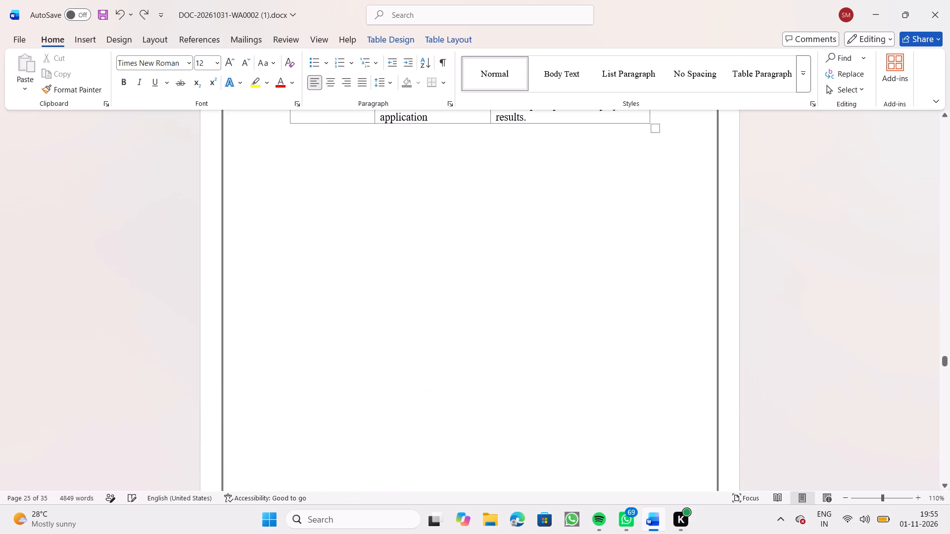
{"action": "scroll", "coordinate": [639, 287], "scroll_direction": "up", "scroll_amount": 2}
{"action": "scroll", "coordinate": [639, 287], "scroll_direction": "down", "scroll_amount": 1}
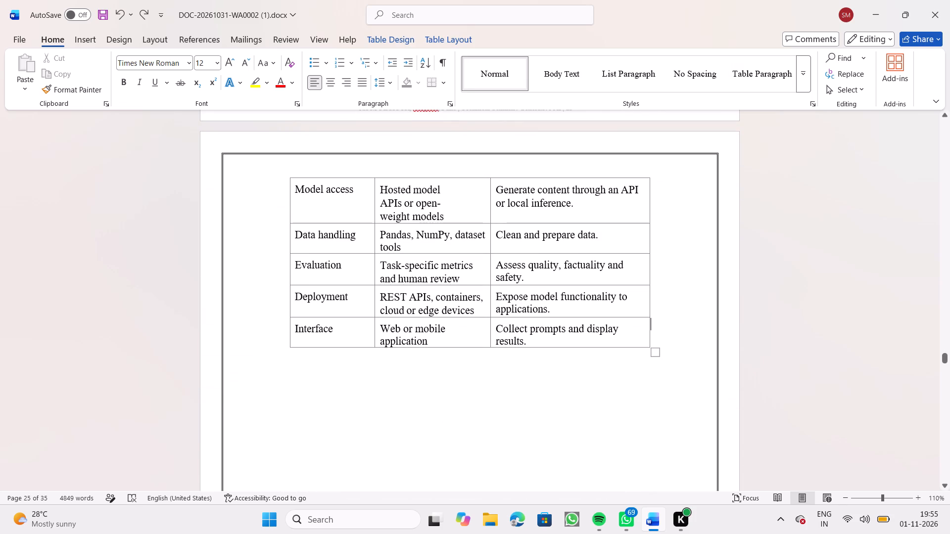
Move the text from the 4.4 Deployment and Integration heading through the Summary paragraph onto a new line below the 4.3 table.
{"action": "key", "text": "Down"}
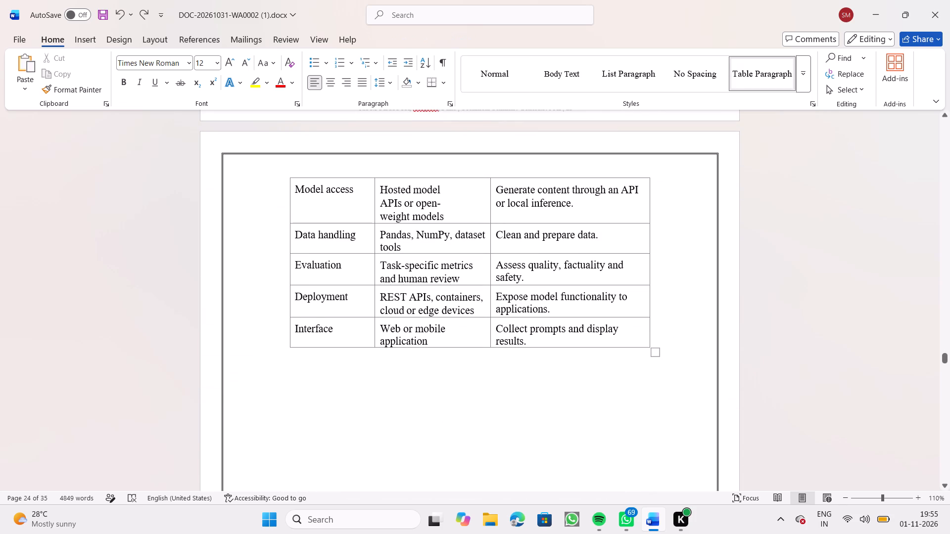
{"action": "key", "text": "Return"}
{"action": "scroll", "coordinate": [411, 389], "scroll_direction": "down", "scroll_amount": 4}
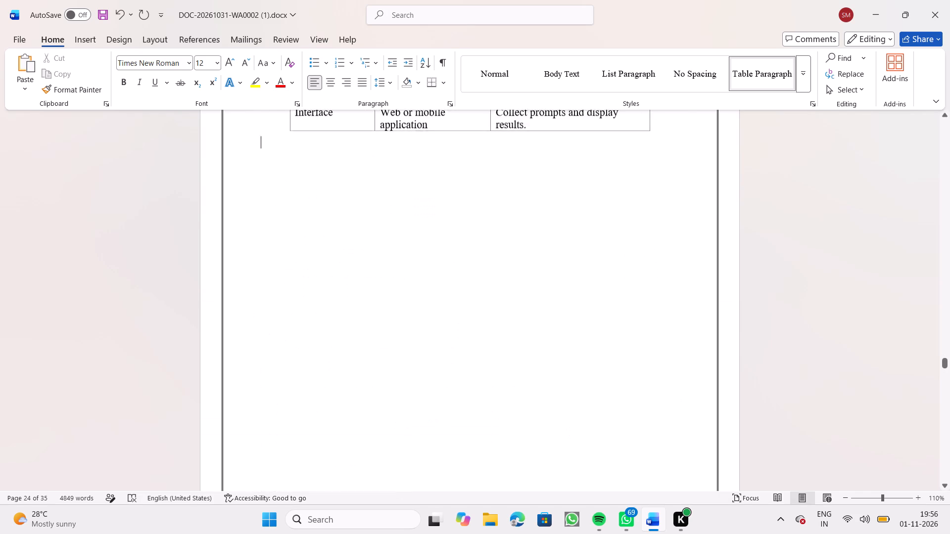
{"action": "left_click_drag", "start_coordinate": [248, 238], "coordinate": [273, 250]}
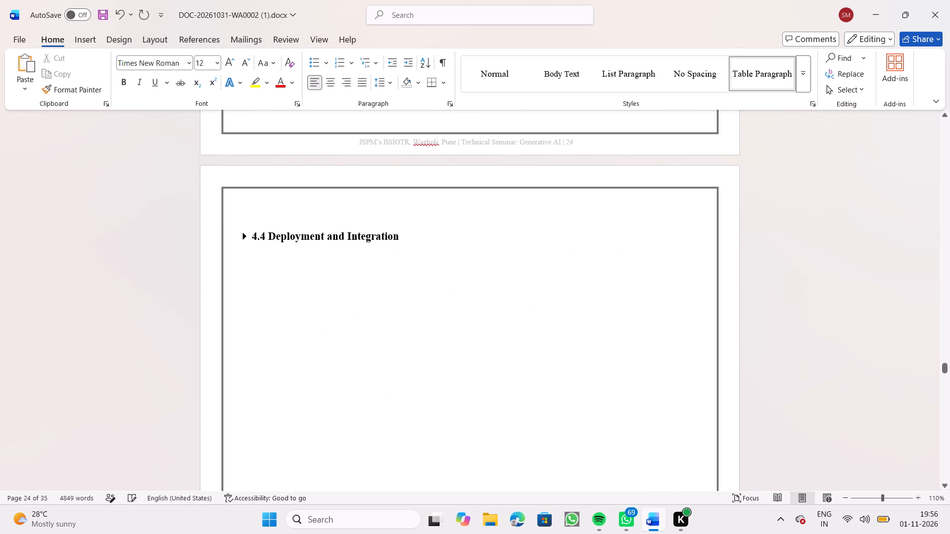
{"action": "left_click_drag", "start_coordinate": [273, 250], "coordinate": [289, 263]}
{"action": "left_click", "coordinate": [244, 240]}
{"action": "left_click_drag", "start_coordinate": [257, 237], "coordinate": [387, 357]}
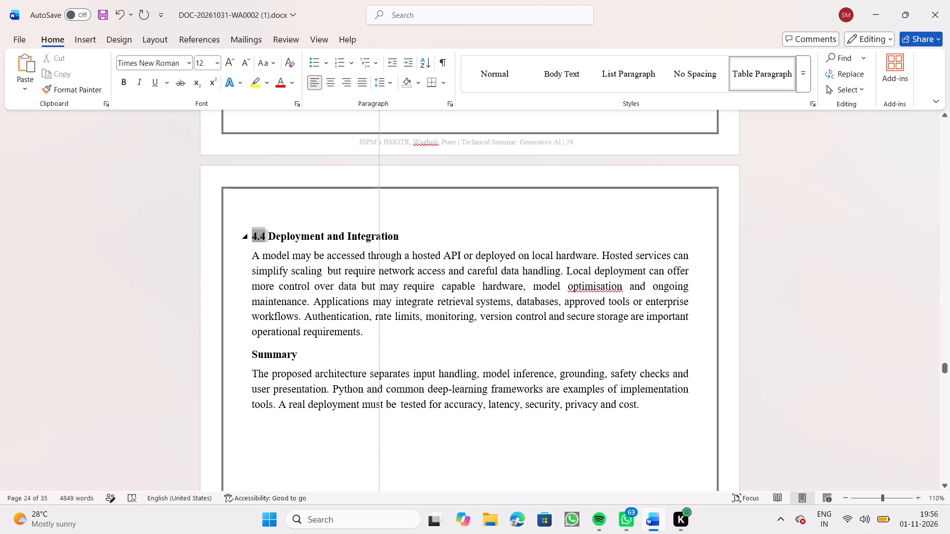
{"action": "left_click_drag", "start_coordinate": [387, 357], "coordinate": [237, 371]}
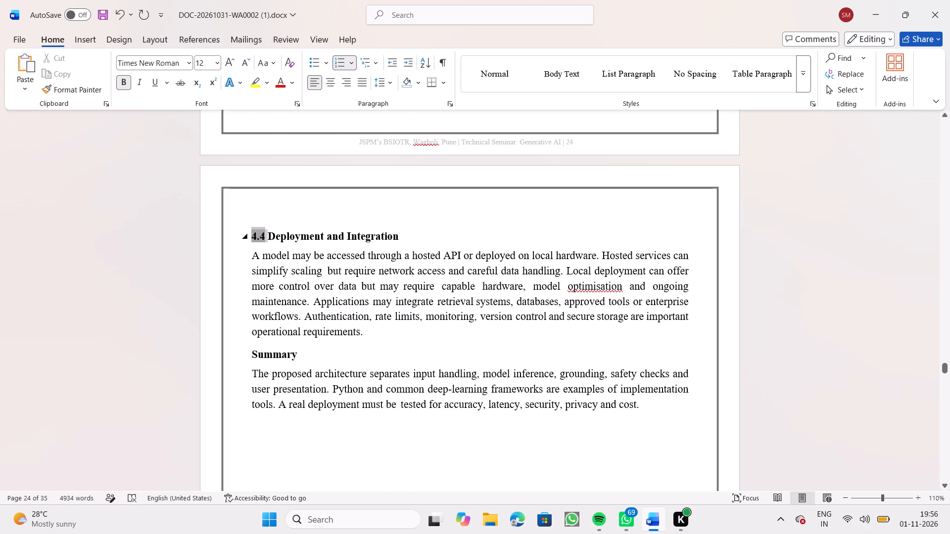
{"action": "left_click_drag", "start_coordinate": [270, 237], "coordinate": [627, 433]}
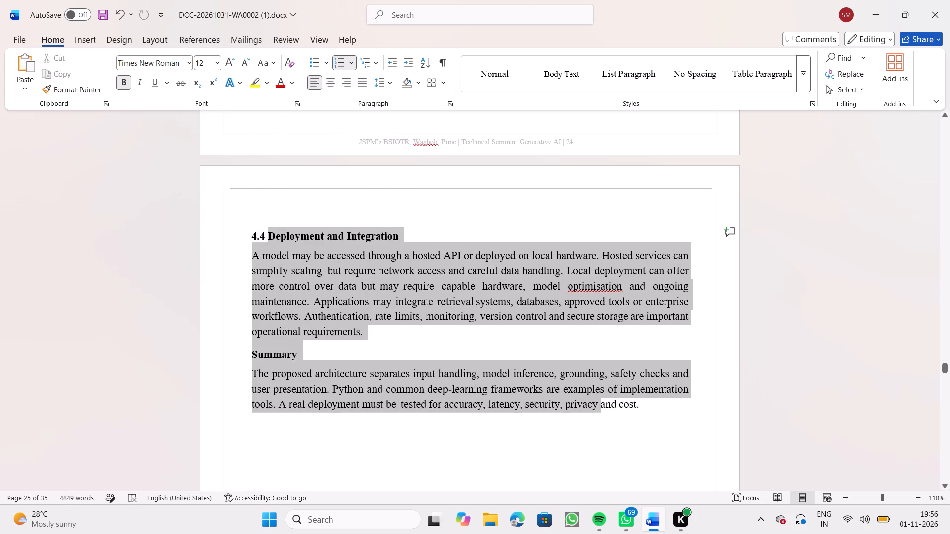
{"action": "left_click_drag", "start_coordinate": [627, 433], "coordinate": [650, 436]}
{"action": "key", "text": "ctrl+x"}
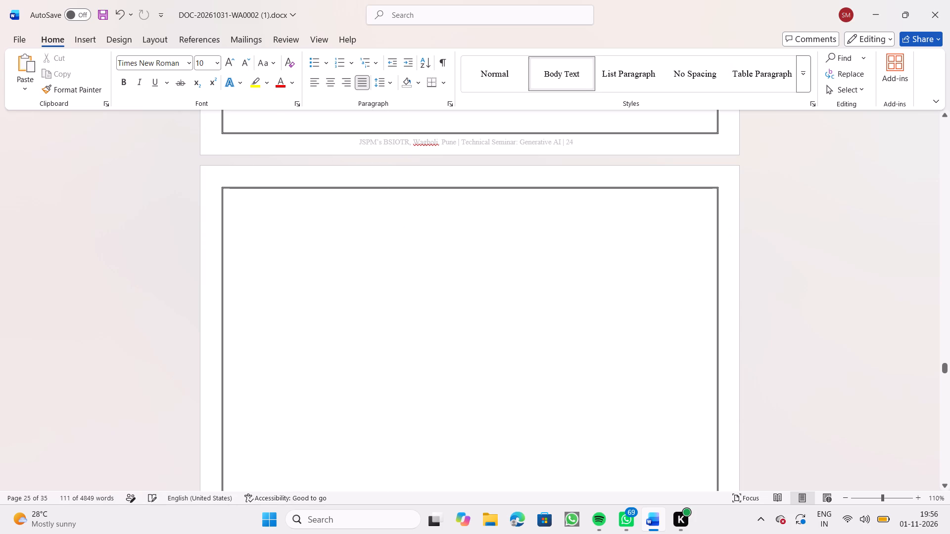
{"action": "scroll", "coordinate": [650, 436], "scroll_direction": "up", "scroll_amount": 6}
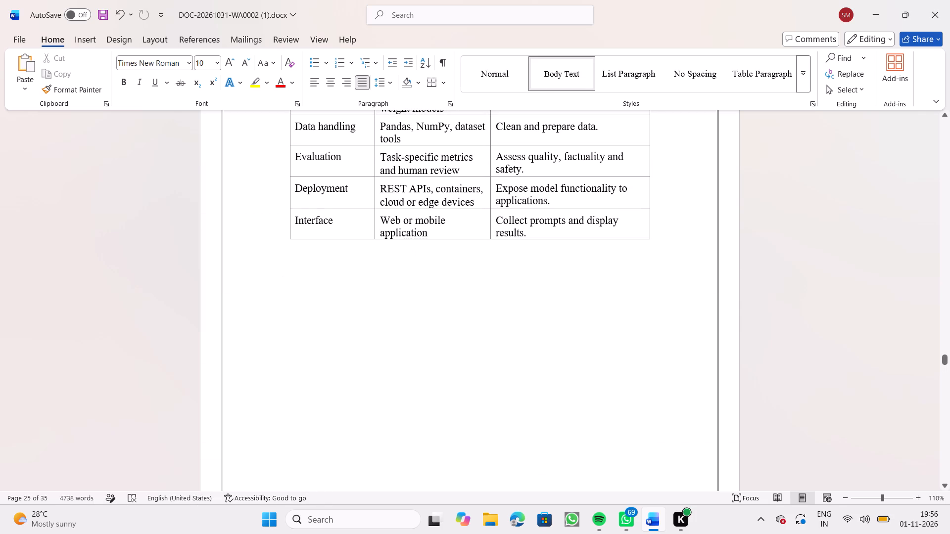
{"action": "left_click", "coordinate": [282, 275]}
{"action": "key", "text": "ctrl+v"}
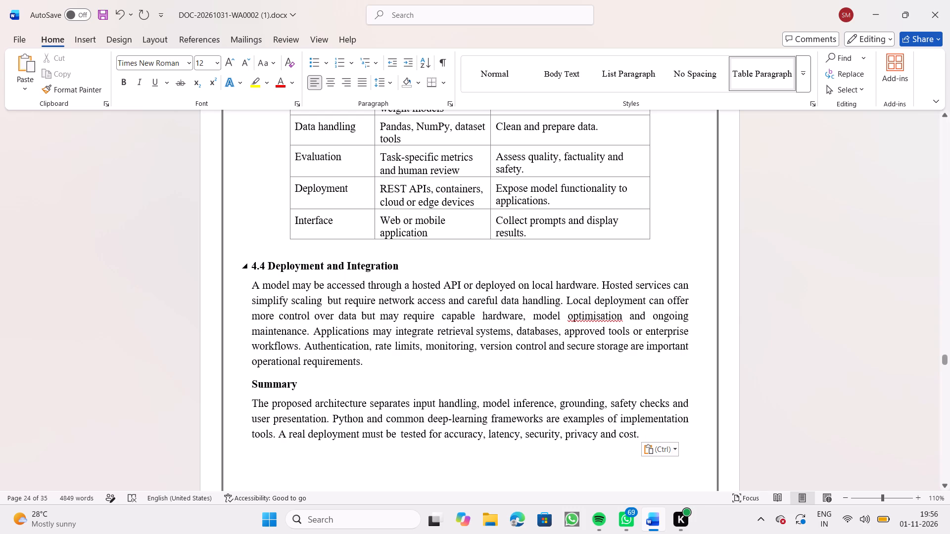
Look over the pages from the end of Chapter 4 to Chapter 5 and back to Chapter 3, examining layout and text size.
{"action": "left_click", "coordinate": [944, 375]}
{"action": "left_click", "coordinate": [944, 375]}
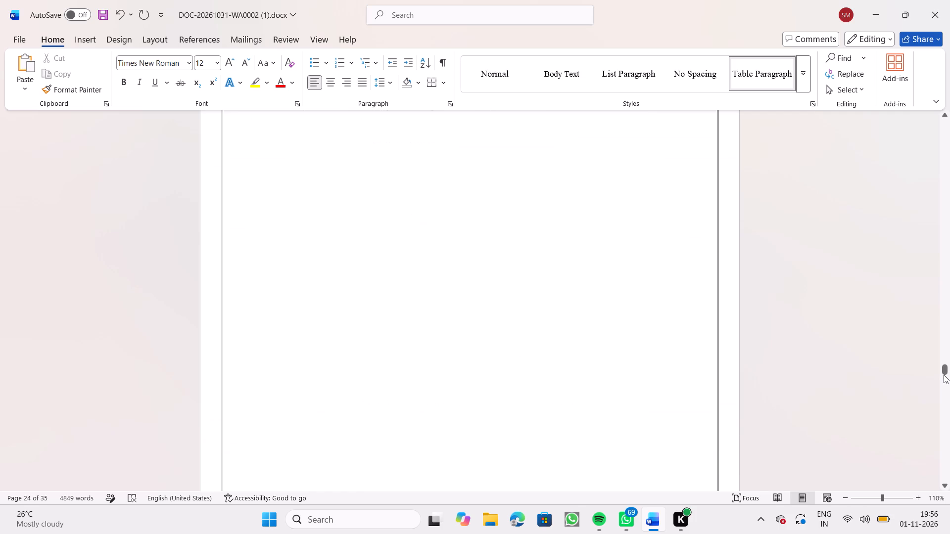
{"action": "left_click", "coordinate": [947, 383]}
{"action": "left_click", "coordinate": [947, 383]}
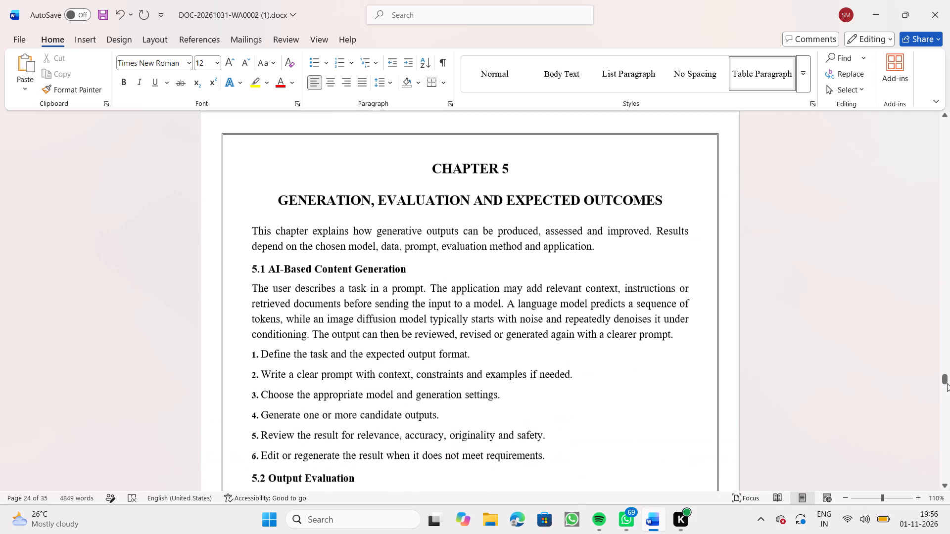
{"action": "left_click", "coordinate": [947, 356]}
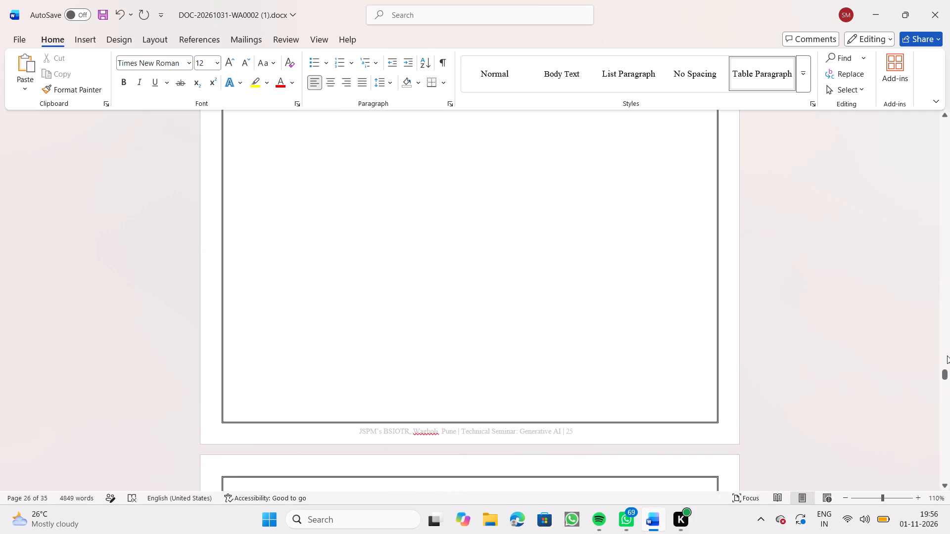
{"action": "left_click", "coordinate": [947, 356]}
{"action": "left_click_drag", "start_coordinate": [947, 356], "coordinate": [946, 343]}
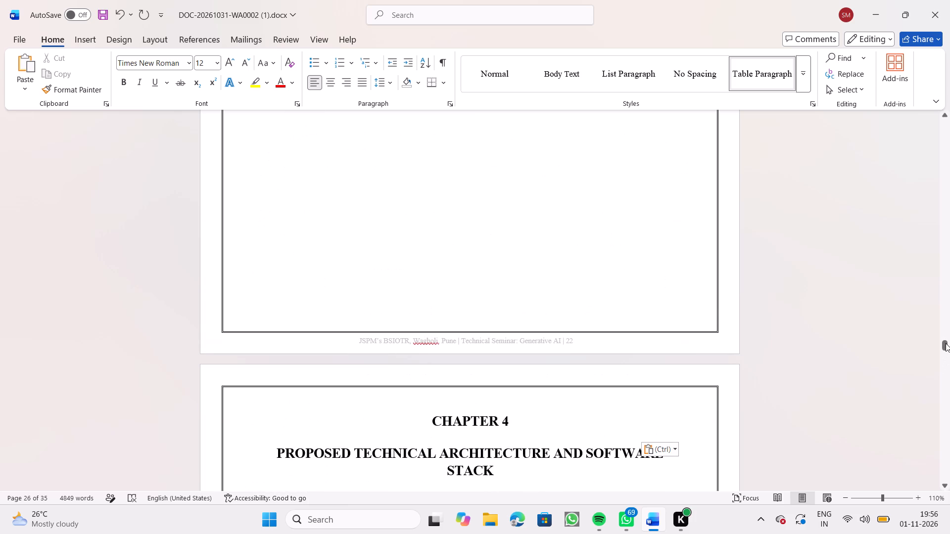
{"action": "left_click_drag", "start_coordinate": [946, 343], "coordinate": [949, 348]}
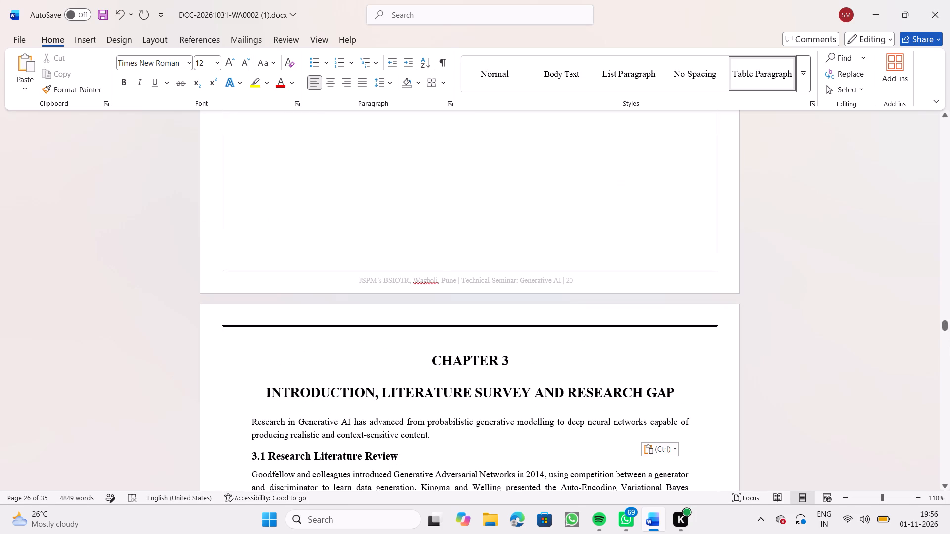
{"action": "left_click_drag", "start_coordinate": [949, 348], "coordinate": [945, 339]}
{"action": "left_click_drag", "start_coordinate": [945, 339], "coordinate": [945, 327]}
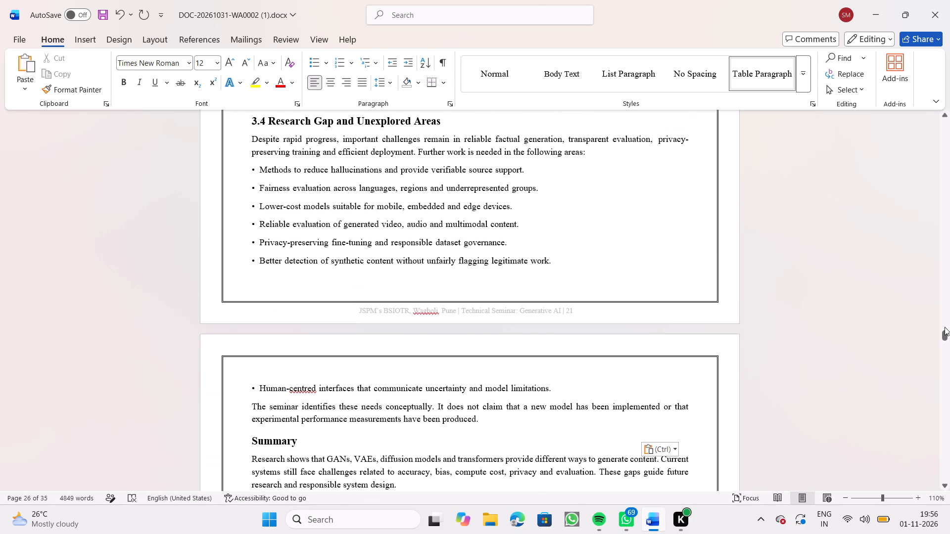
{"action": "left_click_drag", "start_coordinate": [945, 327], "coordinate": [943, 319]}
{"action": "left_click", "coordinate": [943, 319]}
{"action": "left_click_drag", "start_coordinate": [943, 319], "coordinate": [946, 334]}
{"action": "left_click", "coordinate": [946, 334]}
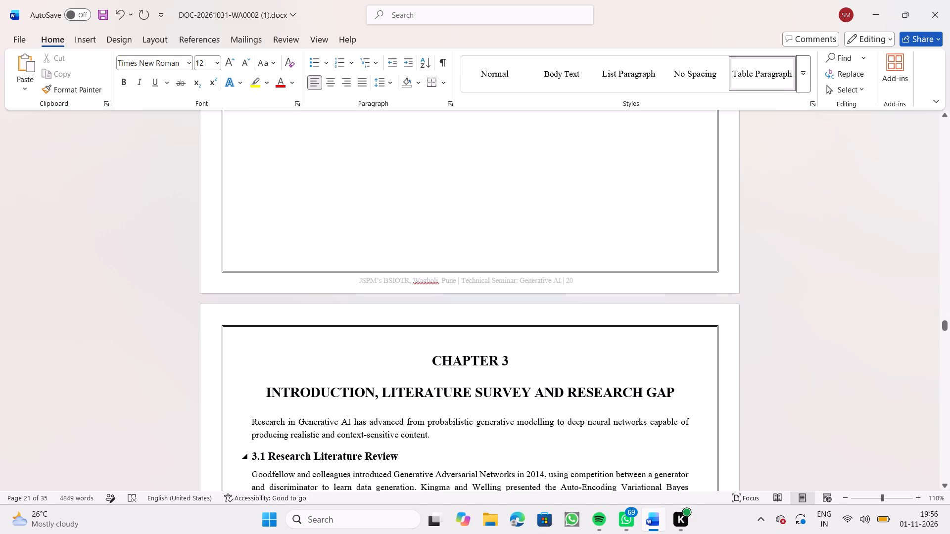
Set the Chapter 3 content from the introductory paragraph through the end of the Summary paragraph to font size 12.
{"action": "left_click", "coordinate": [254, 422]}
{"action": "left_click_drag", "start_coordinate": [254, 422], "coordinate": [391, 514]}
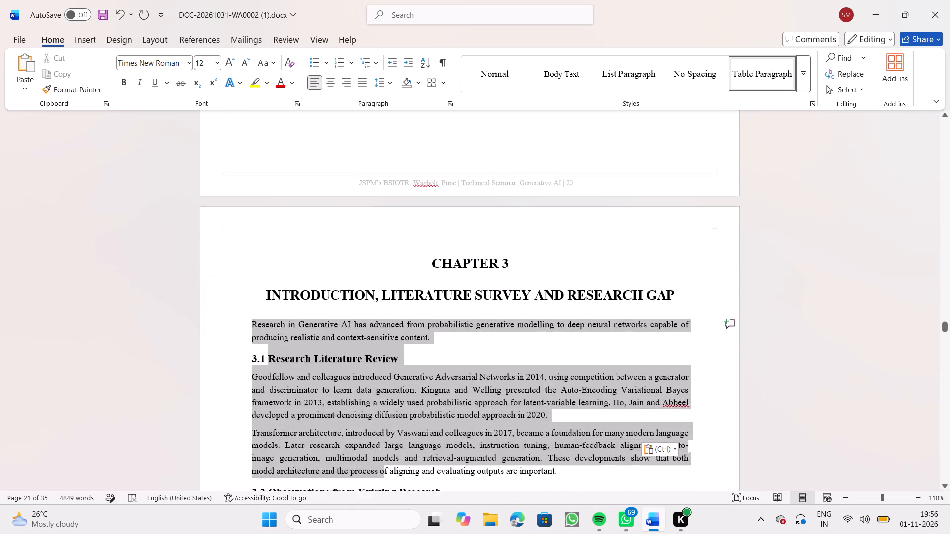
{"action": "left_click_drag", "start_coordinate": [391, 514], "coordinate": [483, 449]}
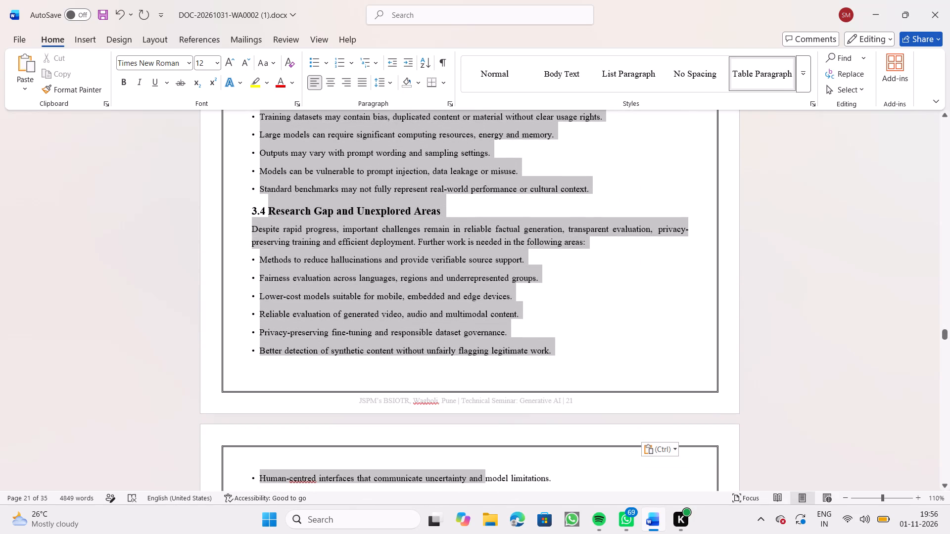
{"action": "left_click_drag", "start_coordinate": [483, 449], "coordinate": [538, 393]}
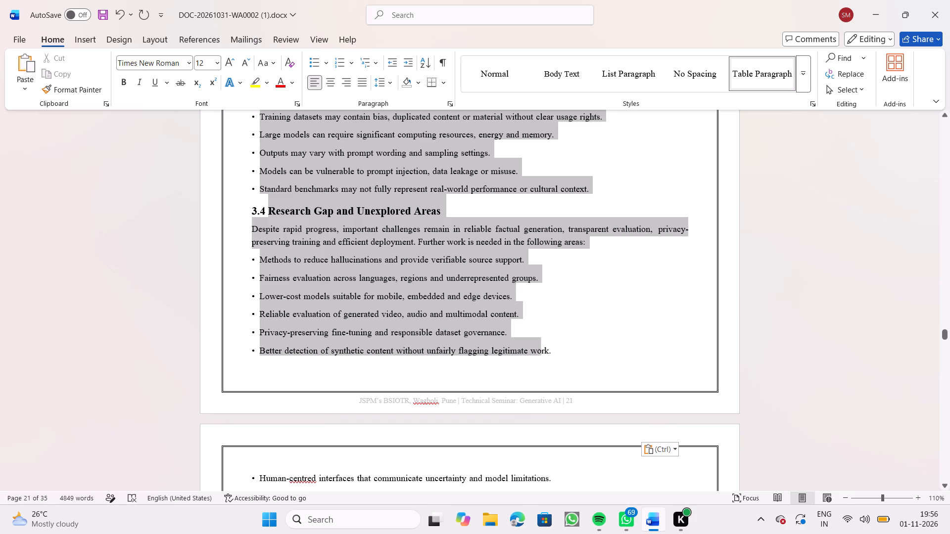
{"action": "left_click_drag", "start_coordinate": [538, 393], "coordinate": [571, 495]}
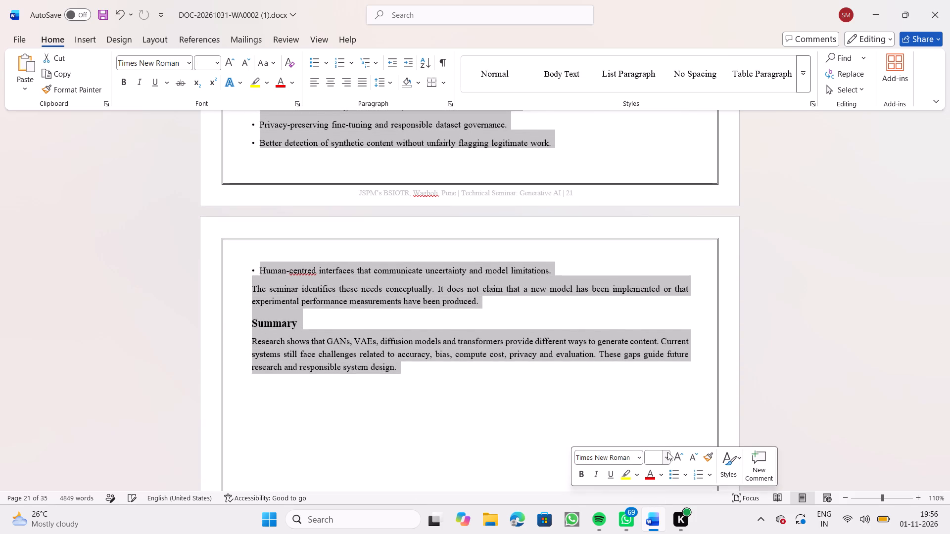
{"action": "left_click", "coordinate": [667, 452]}
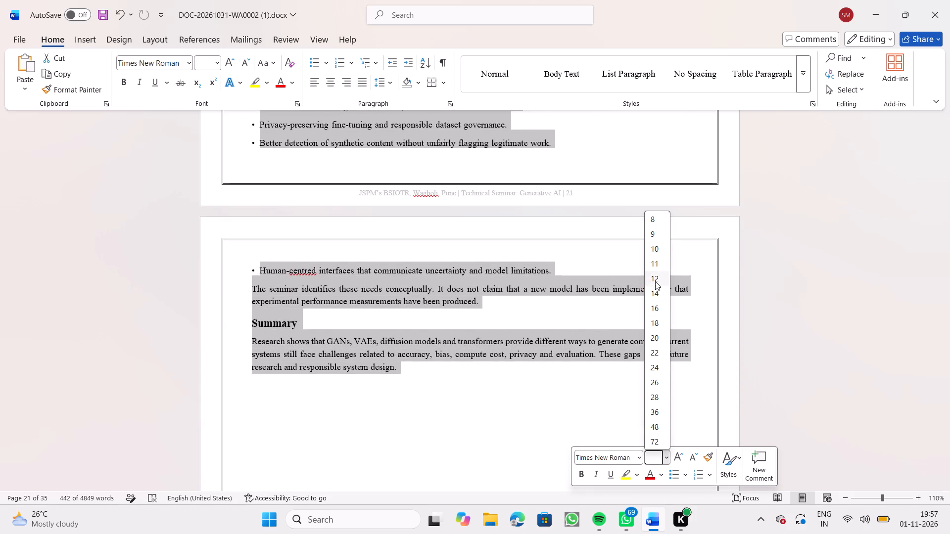
{"action": "left_click", "coordinate": [655, 279]}
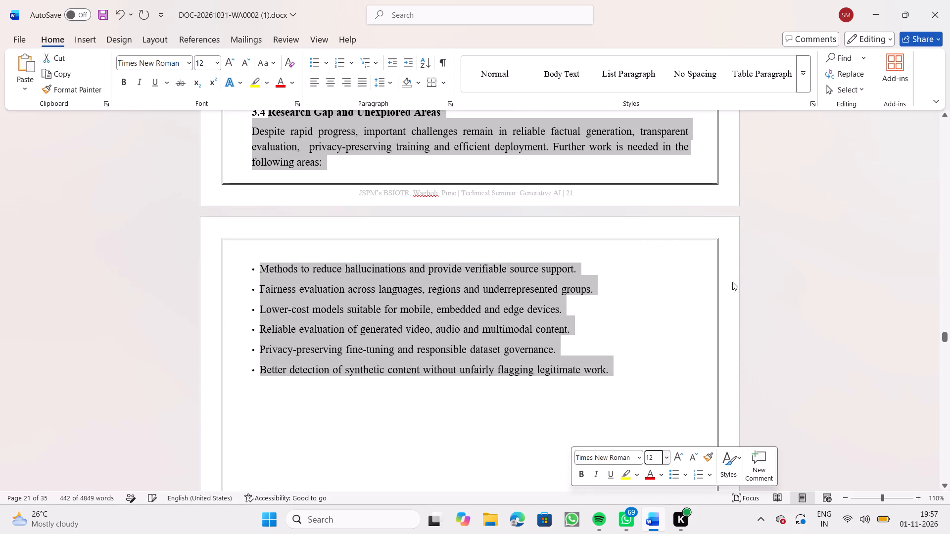
Copy the text from the "Human-centred interfaces" bullet through the Chapter 3 Summary paragraph to directly below the "Better detection of synthetic content" bullet.
{"action": "left_click", "coordinate": [947, 345]}
{"action": "left_click", "coordinate": [947, 345]}
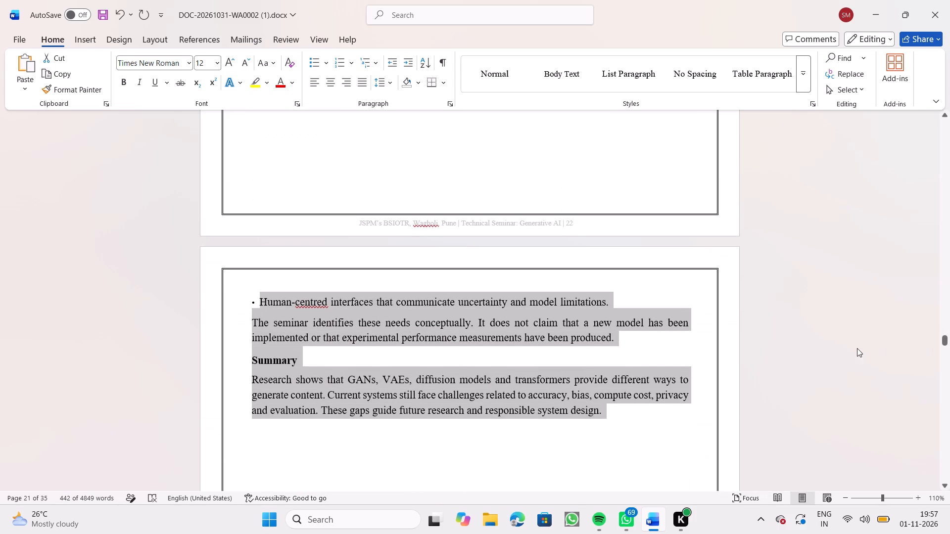
{"action": "left_click", "coordinate": [701, 342]}
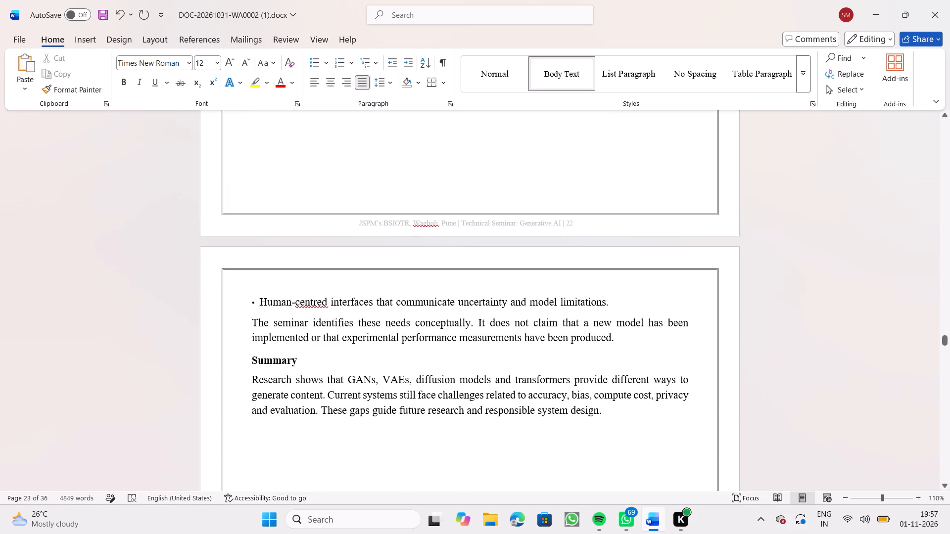
{"action": "left_click", "coordinate": [258, 299]}
{"action": "left_click_drag", "start_coordinate": [258, 299], "coordinate": [679, 433]}
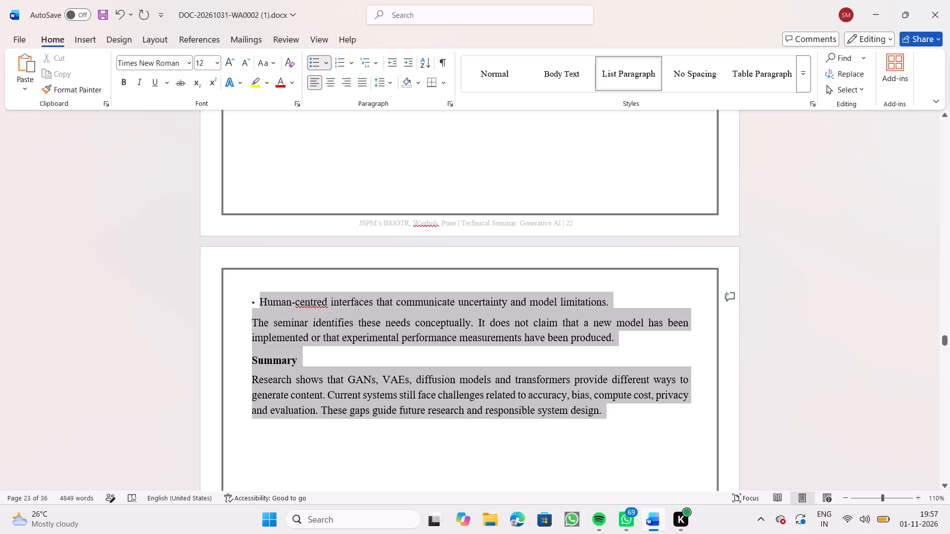
{"action": "left_click_drag", "start_coordinate": [679, 433], "coordinate": [681, 430]}
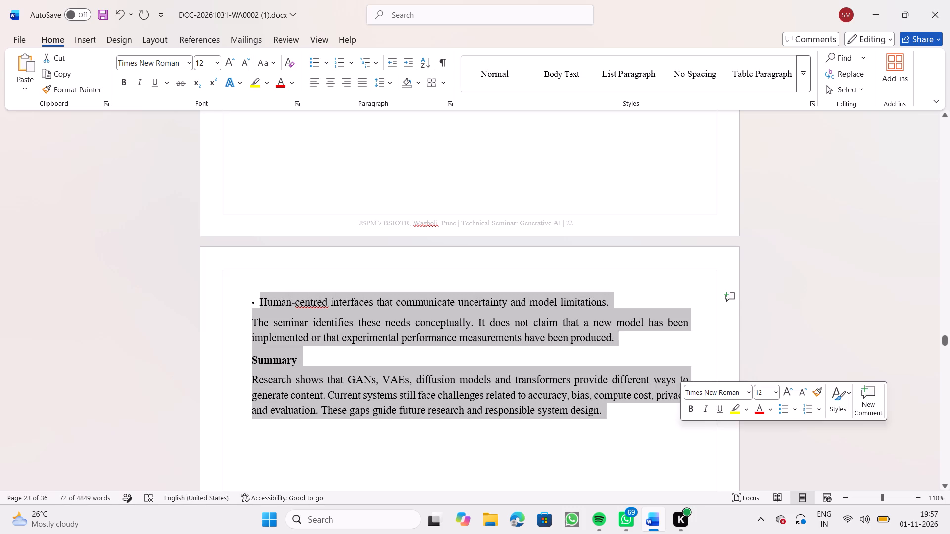
{"action": "key", "text": "ctrl+c"}
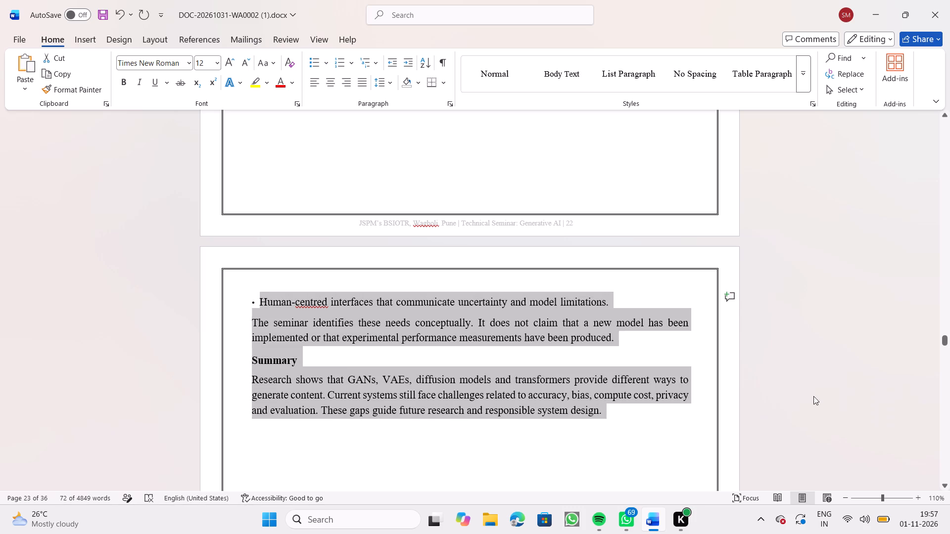
{"action": "left_click", "coordinate": [941, 314]}
{"action": "left_click", "coordinate": [941, 314]}
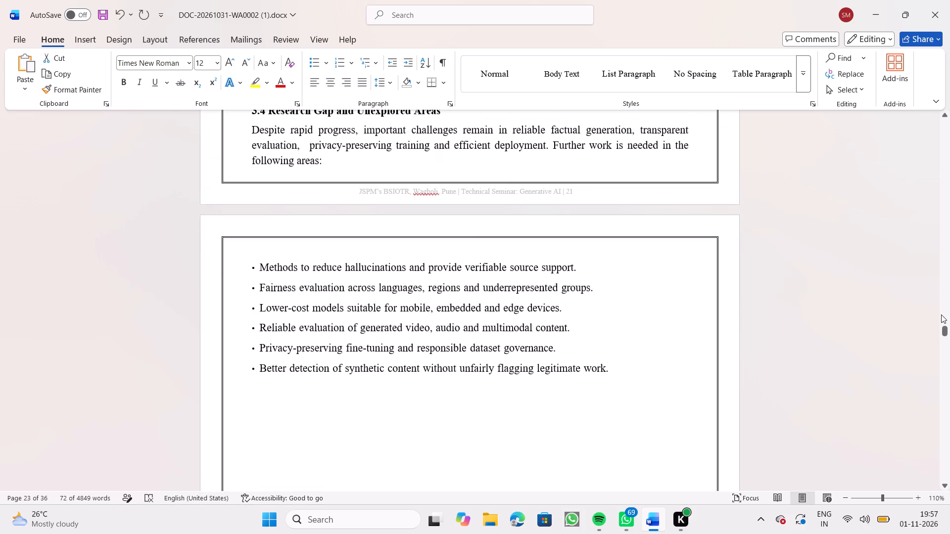
{"action": "left_click", "coordinate": [608, 369]}
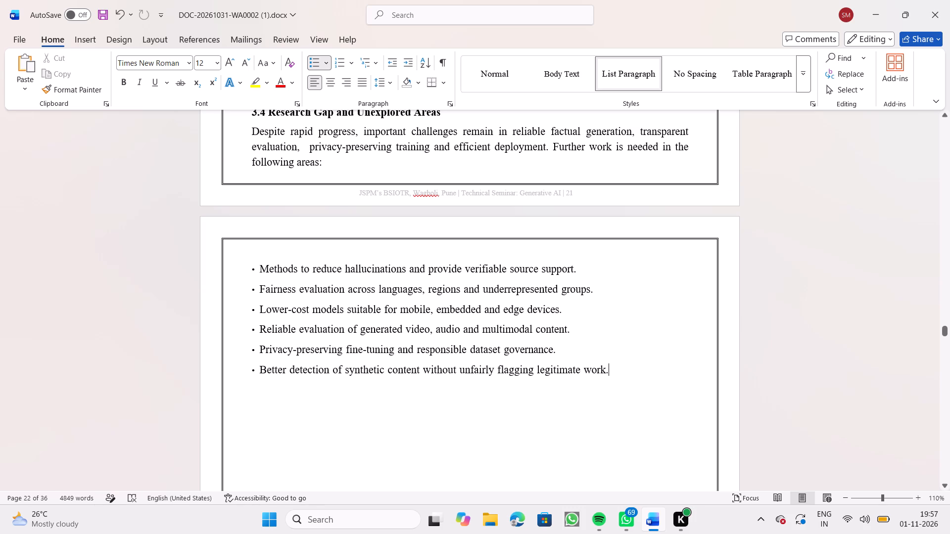
{"action": "key", "text": "Return"}
{"action": "key", "text": "ctrl+v"}
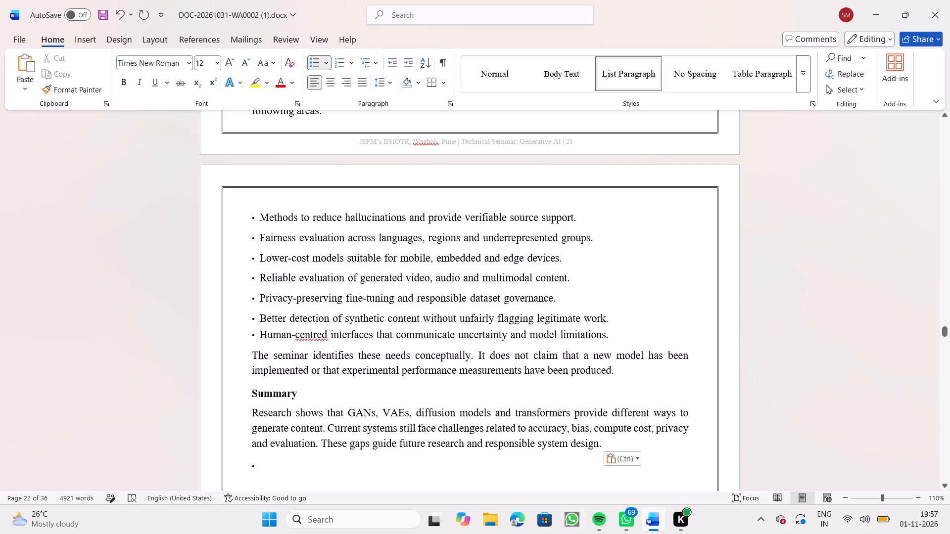
{"action": "key", "text": "Return"}
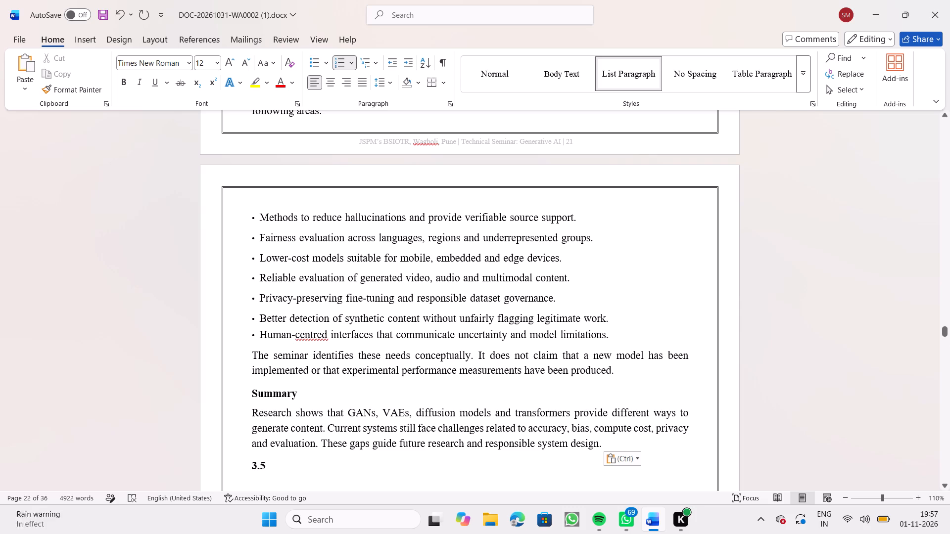
{"action": "key", "text": "BackSpace"}
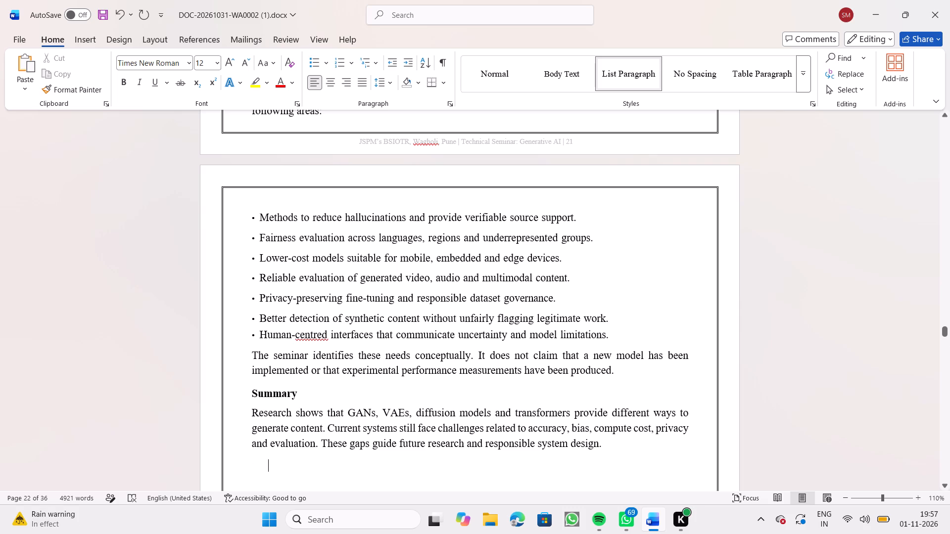
Delete the original "Human-centred interfaces" bullet through Summary paragraph from the following page at the end of Chapter 3.
{"action": "left_click", "coordinate": [943, 351]}
{"action": "left_click", "coordinate": [943, 351]}
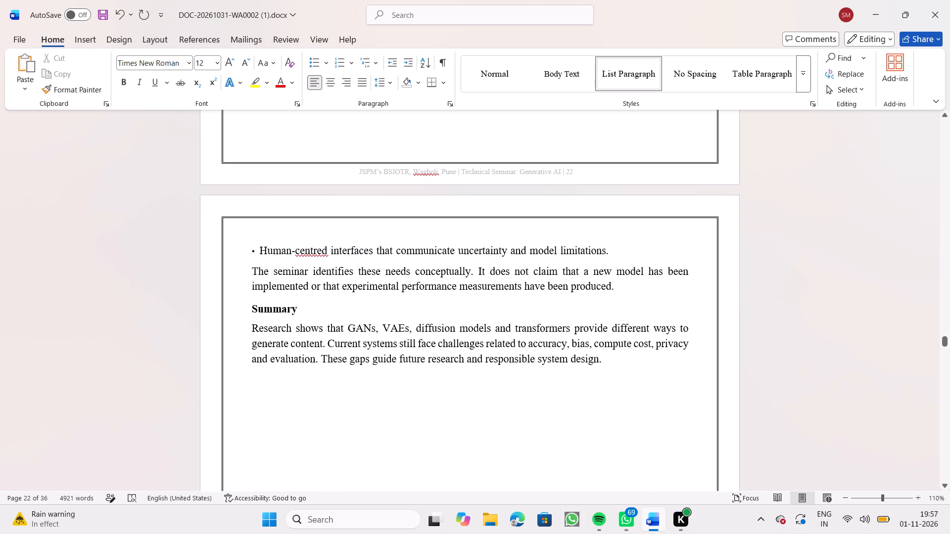
{"action": "left_click", "coordinate": [258, 250]}
{"action": "left_click_drag", "start_coordinate": [258, 250], "coordinate": [490, 372]}
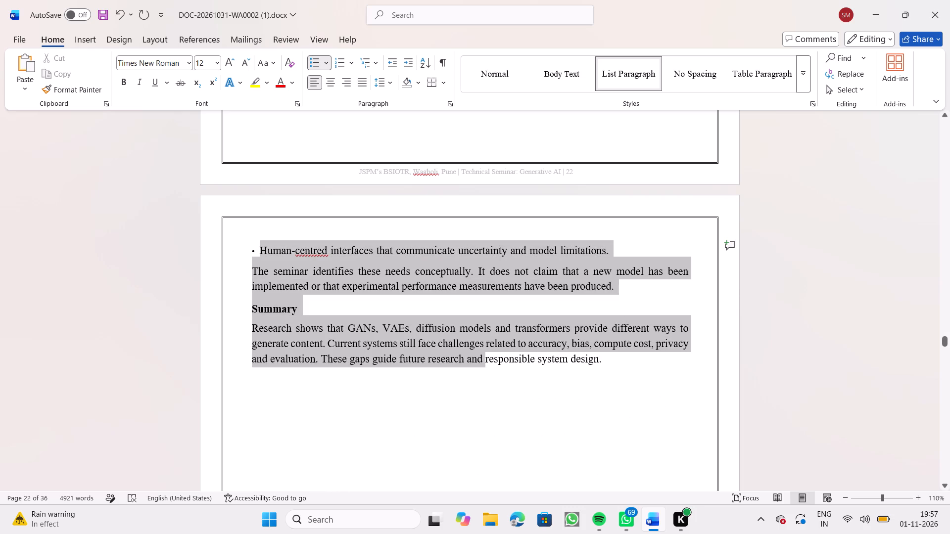
{"action": "left_click_drag", "start_coordinate": [490, 372], "coordinate": [627, 398]}
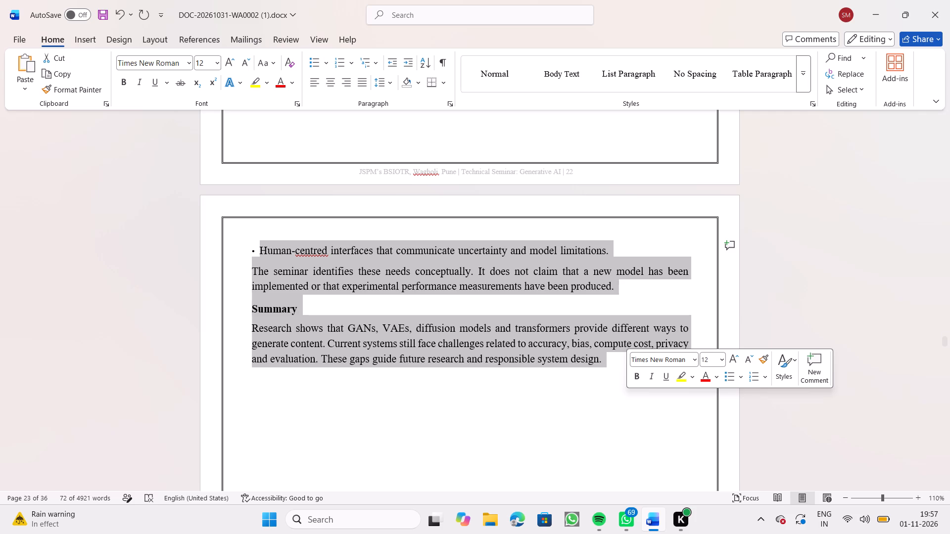
{"action": "key", "text": "BackSpace"}
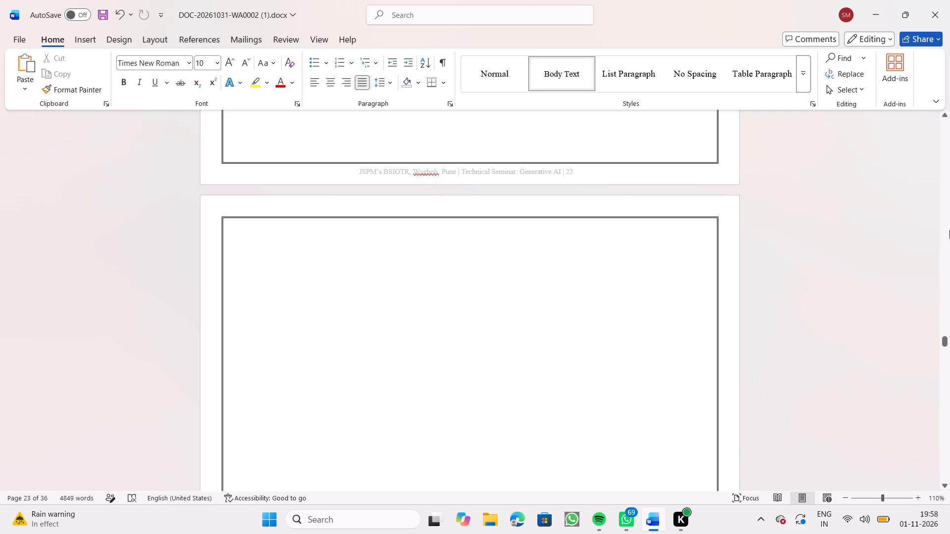
Set the Chapter 2 content from the introductory paragraph through the end of the Summary paragraph to font size 12.
{"action": "left_click", "coordinate": [945, 315]}
{"action": "left_click", "coordinate": [945, 315]}
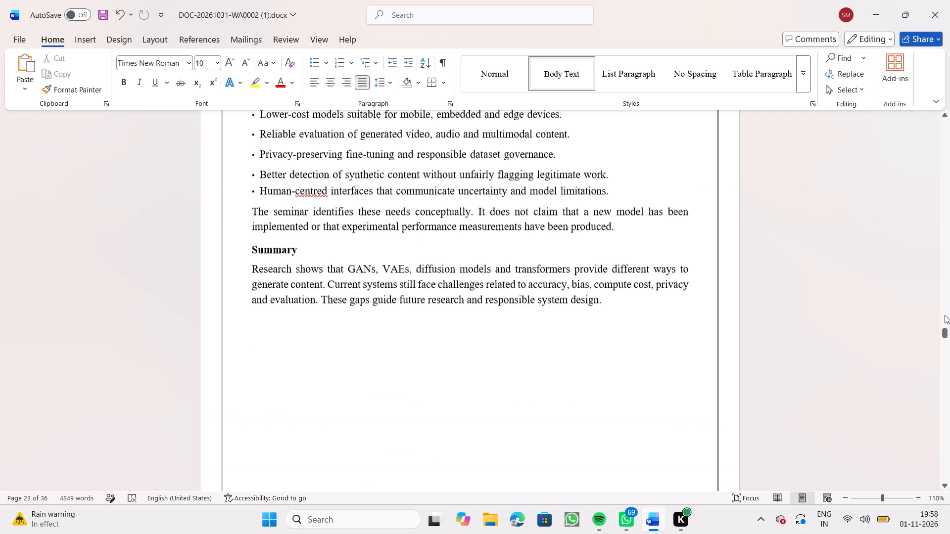
{"action": "left_click", "coordinate": [948, 304]}
{"action": "left_click", "coordinate": [948, 304]}
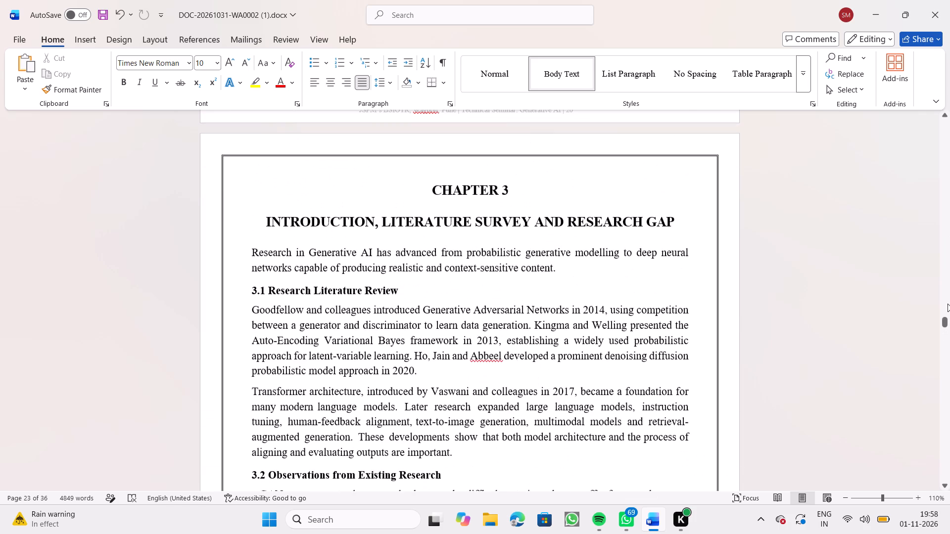
{"action": "left_click", "coordinate": [948, 304]}
{"action": "left_click", "coordinate": [945, 296]}
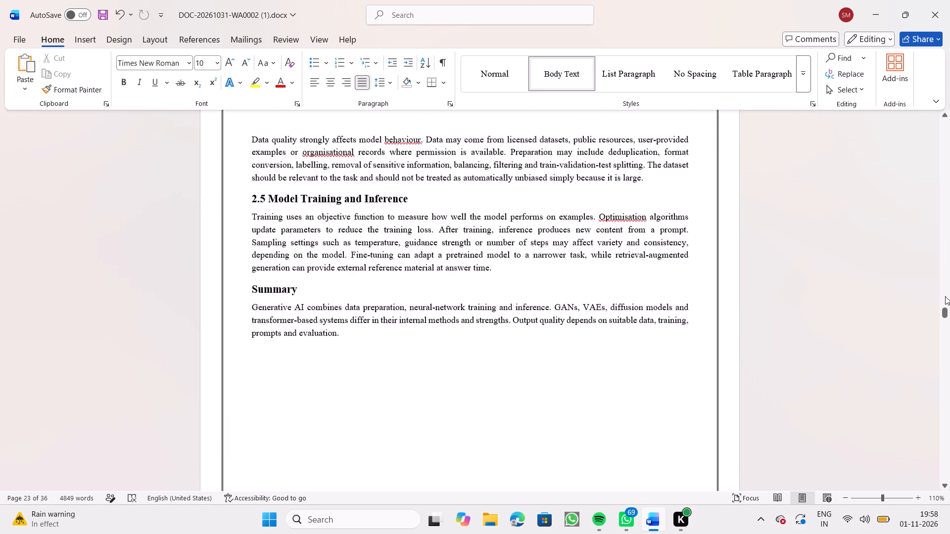
{"action": "left_click", "coordinate": [945, 296]}
{"action": "left_click", "coordinate": [945, 296]}
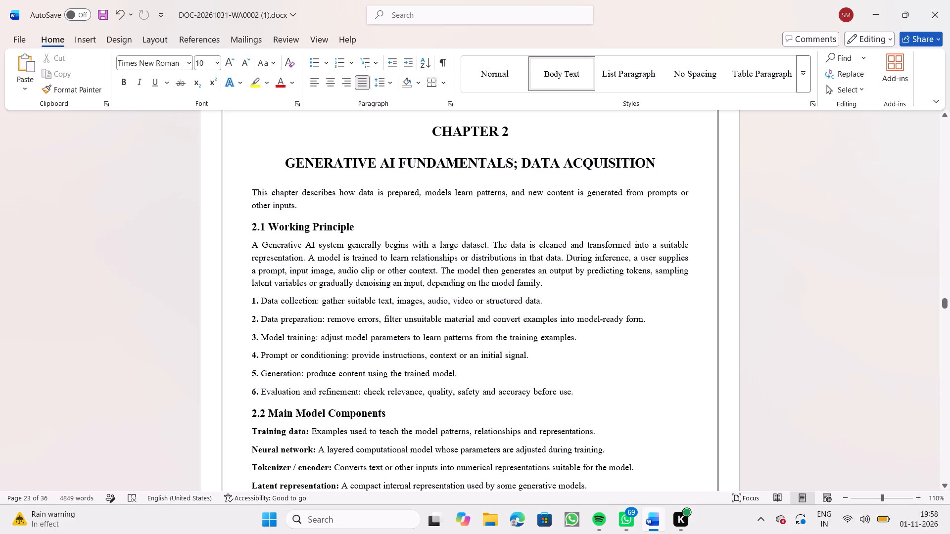
{"action": "left_click_drag", "start_coordinate": [251, 191], "coordinate": [486, 490]}
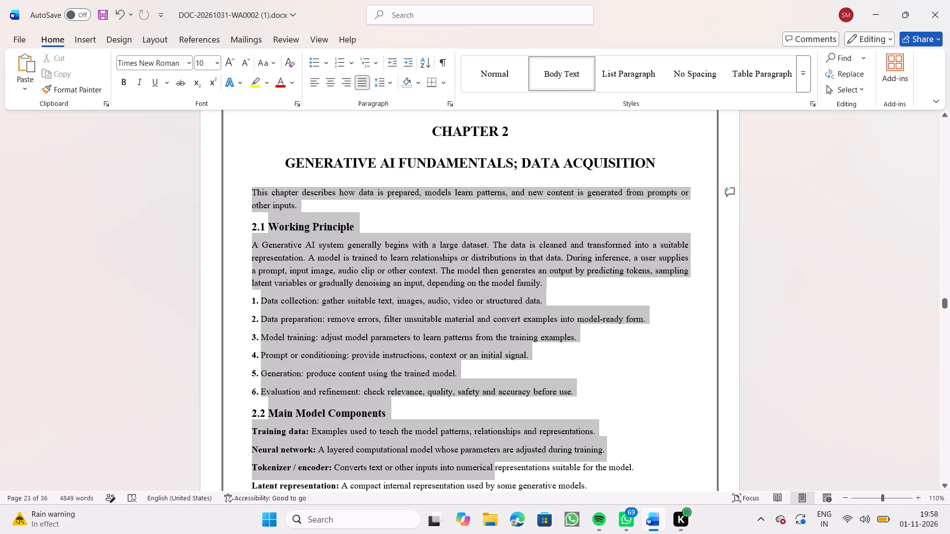
{"action": "left_click_drag", "start_coordinate": [486, 490], "coordinate": [575, 496]}
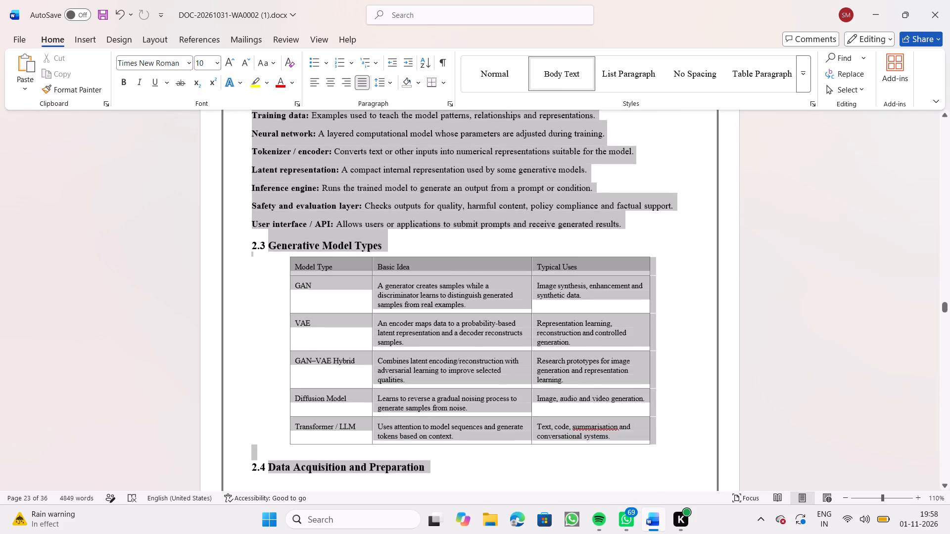
{"action": "left_click_drag", "start_coordinate": [575, 496], "coordinate": [604, 485]}
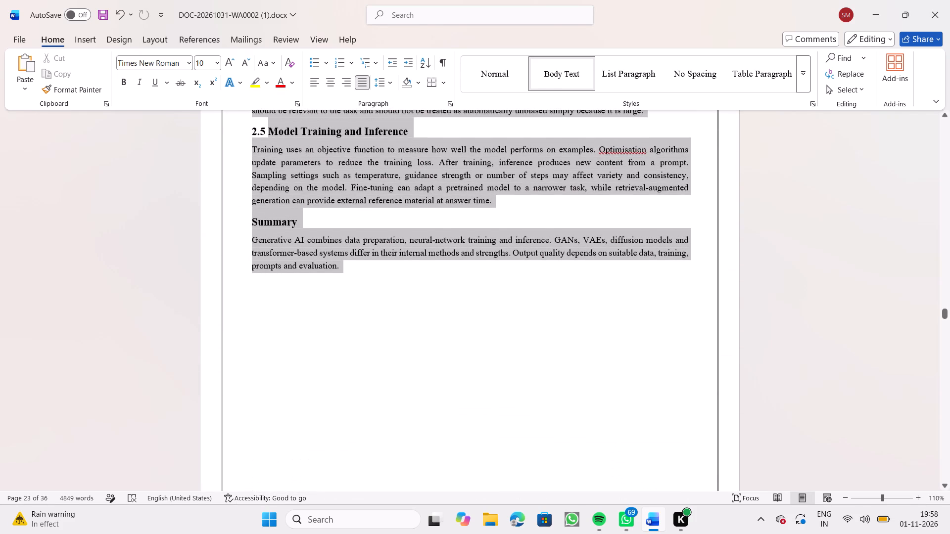
{"action": "left_click_drag", "start_coordinate": [604, 485], "coordinate": [604, 479]}
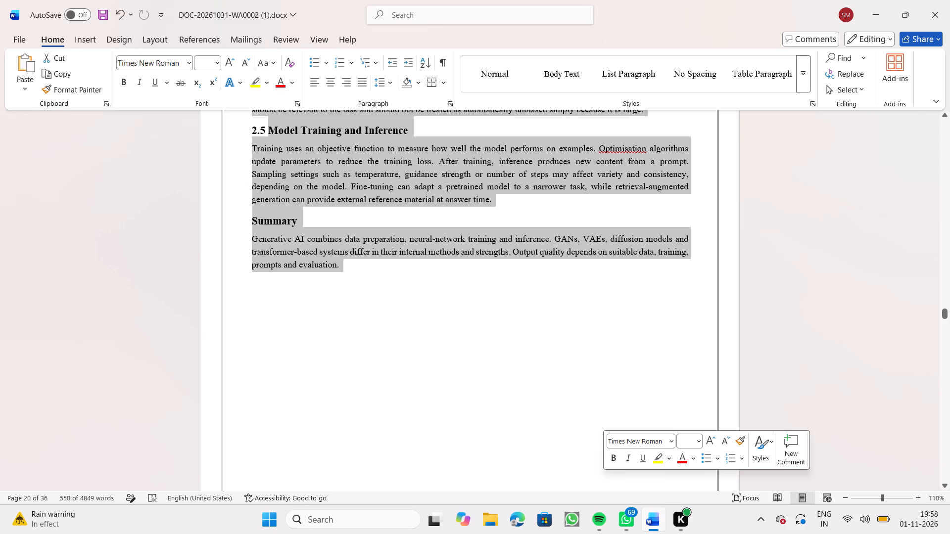
{"action": "left_click", "coordinate": [700, 442]}
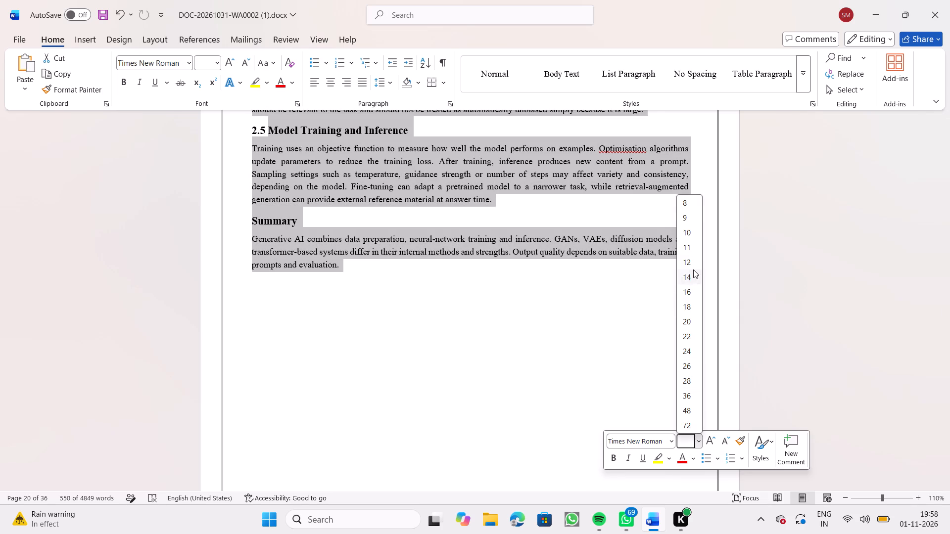
{"action": "left_click", "coordinate": [692, 267]}
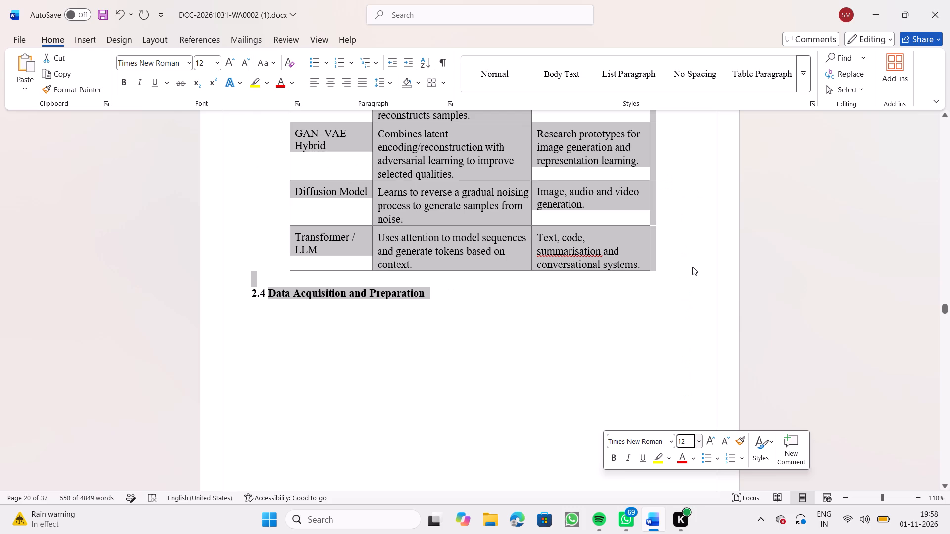
Copy the text from the "Data quality" paragraph through the Chapter 2 Summary paragraph to below the "2.4 Data Acquisition and Preparation" heading.
{"action": "left_click", "coordinate": [942, 322]}
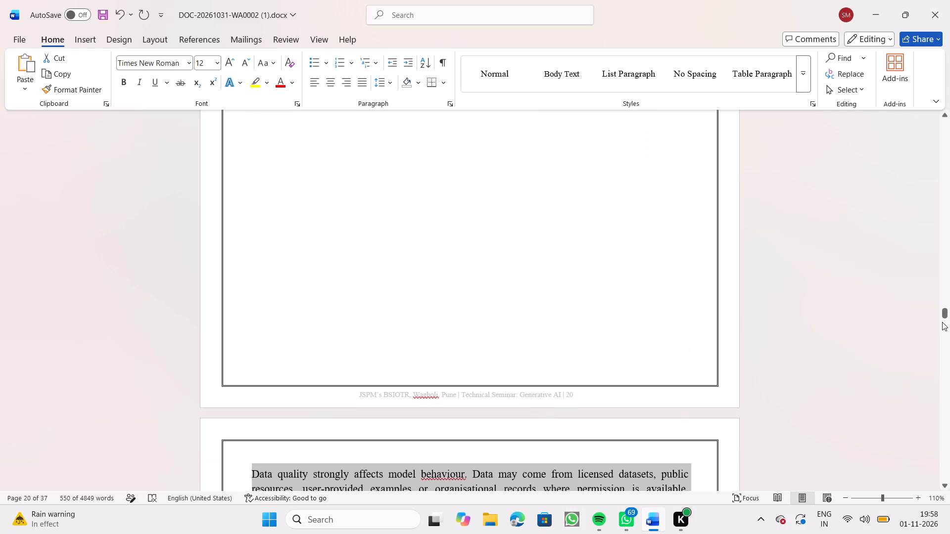
{"action": "left_click", "coordinate": [944, 328]}
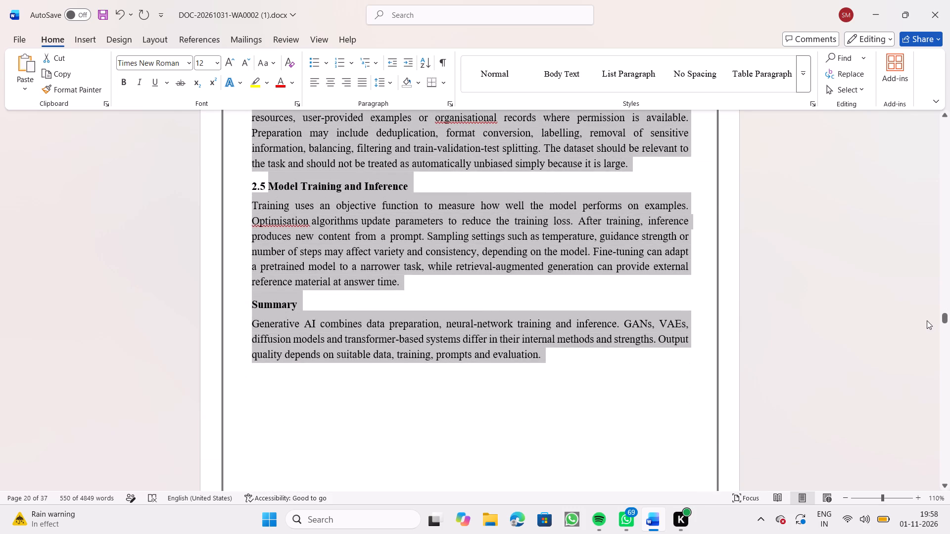
{"action": "left_click", "coordinate": [648, 365]}
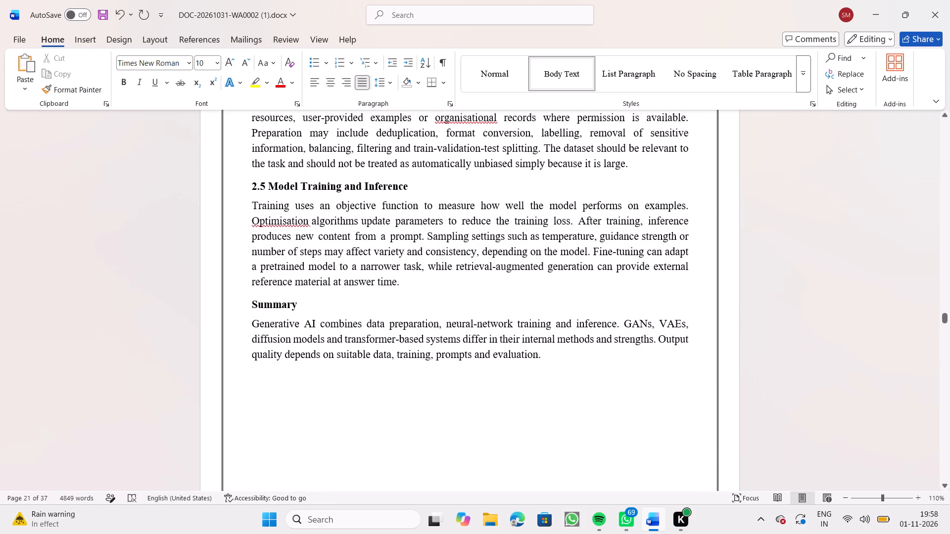
{"action": "left_click", "coordinate": [946, 305]}
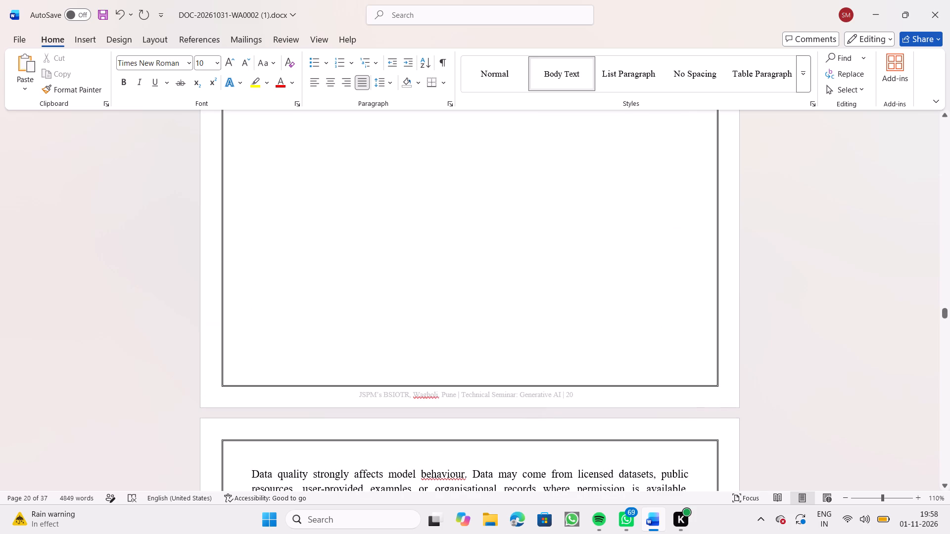
{"action": "left_click", "coordinate": [253, 472]}
{"action": "left_click_drag", "start_coordinate": [253, 472], "coordinate": [274, 478]}
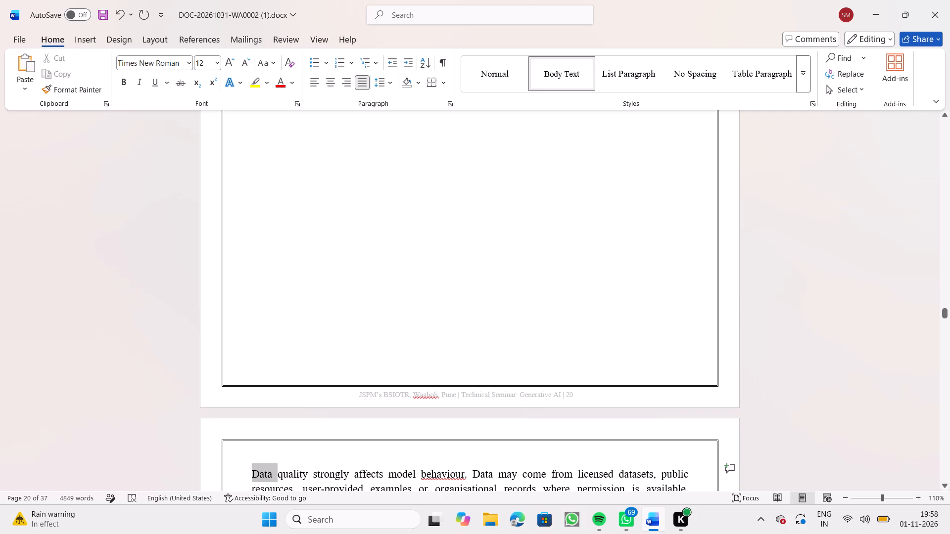
{"action": "left_click_drag", "start_coordinate": [274, 478], "coordinate": [539, 444]}
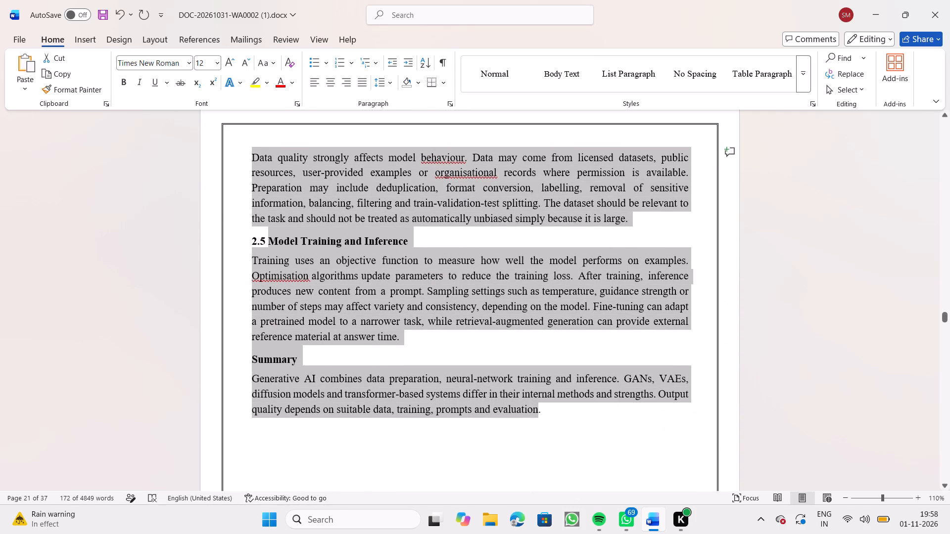
{"action": "key", "text": "ctrl+c"}
{"action": "left_click", "coordinate": [944, 291]}
{"action": "left_click", "coordinate": [944, 291]}
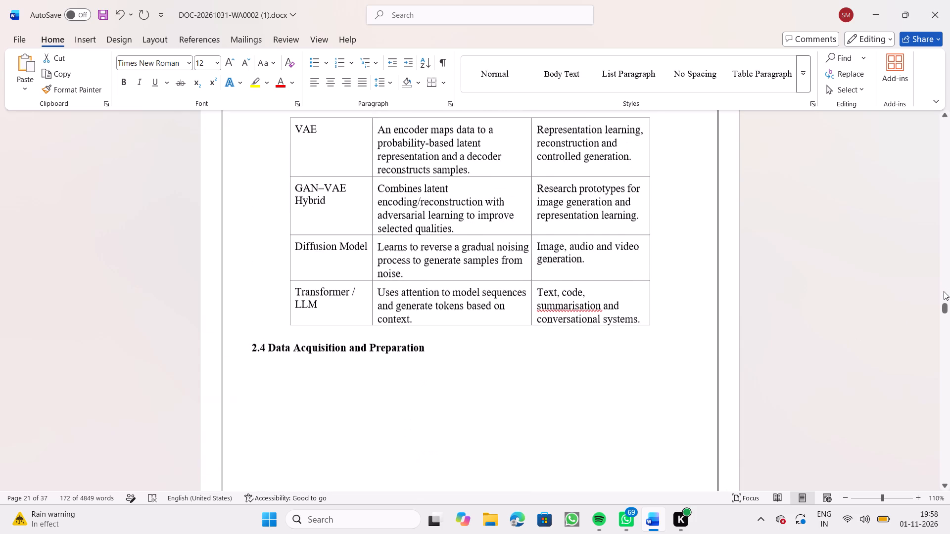
{"action": "left_click", "coordinate": [428, 353]}
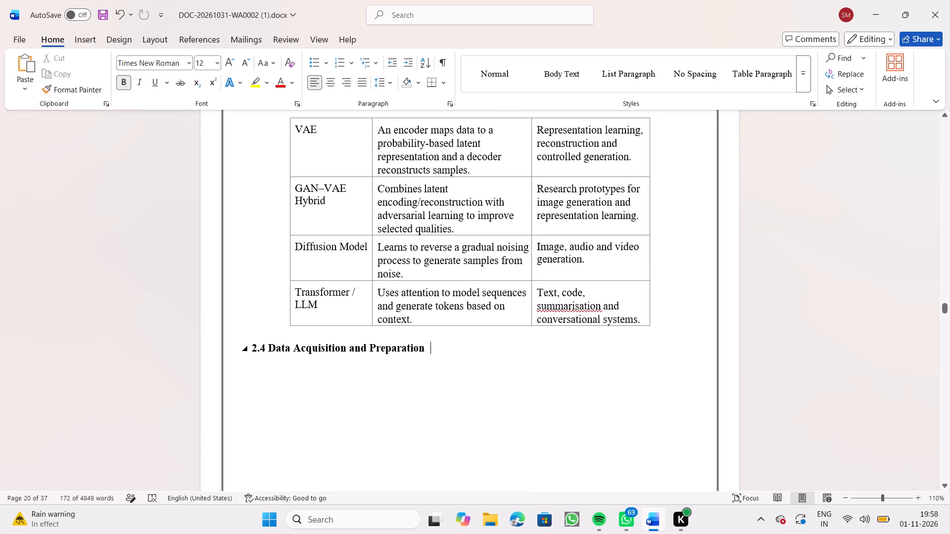
{"action": "left_click", "coordinate": [428, 353]}
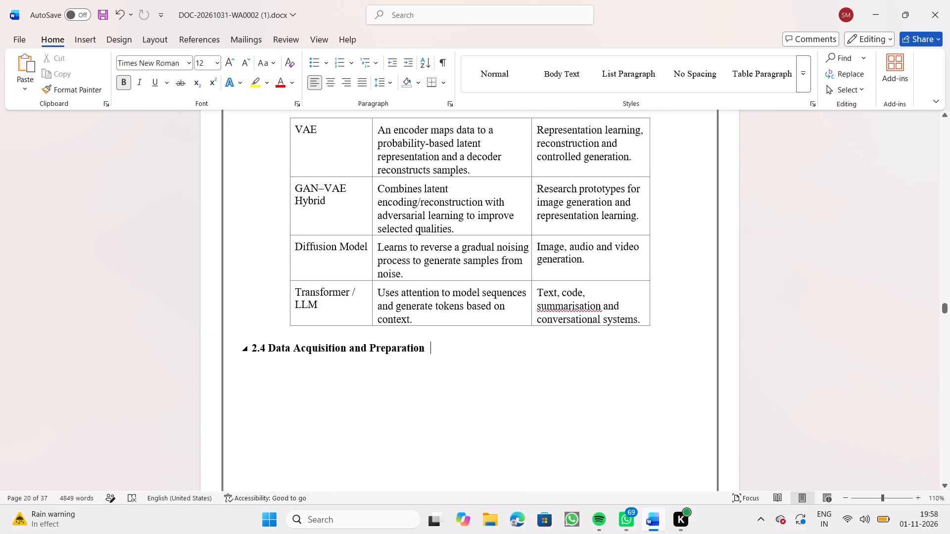
{"action": "key", "text": "BackSpace"}
{"action": "key", "text": "BackSpace"}
{"action": "key", "text": "Return"}
{"action": "key", "text": "Return"}
{"action": "key", "text": "Return"}
{"action": "key", "text": "Return"}
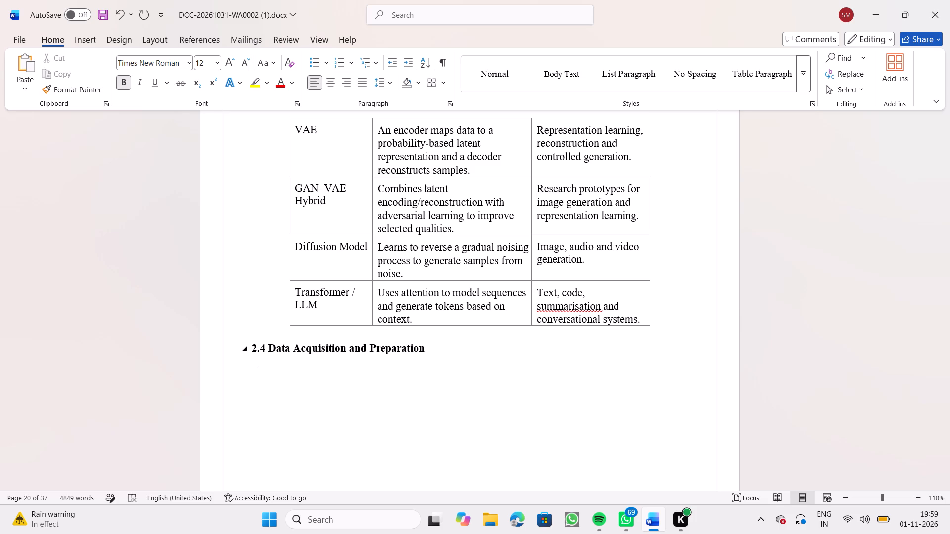
{"action": "key", "text": "ctrl+v"}
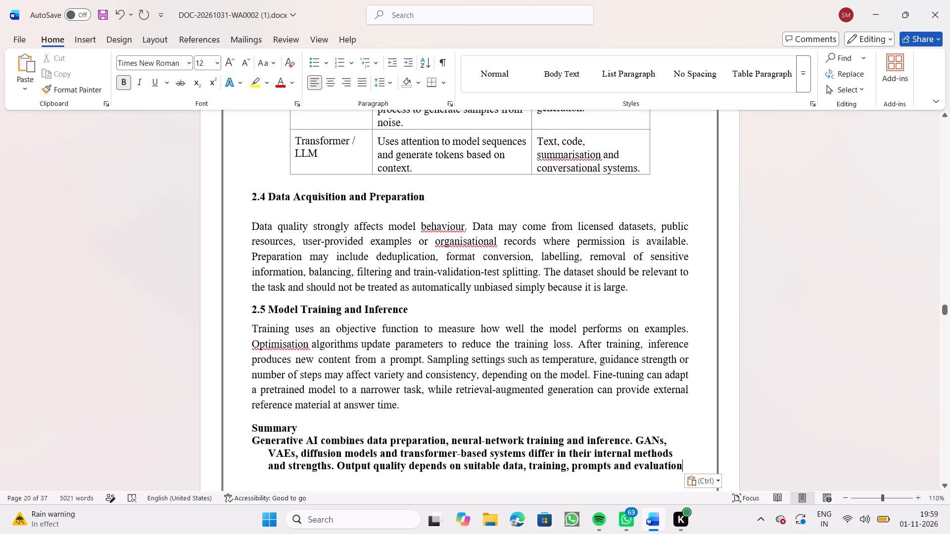
Remove bold from the pasted Chapter 2 Summary paragraph and justify it.
{"action": "left_click_drag", "start_coordinate": [252, 444], "coordinate": [366, 462]}
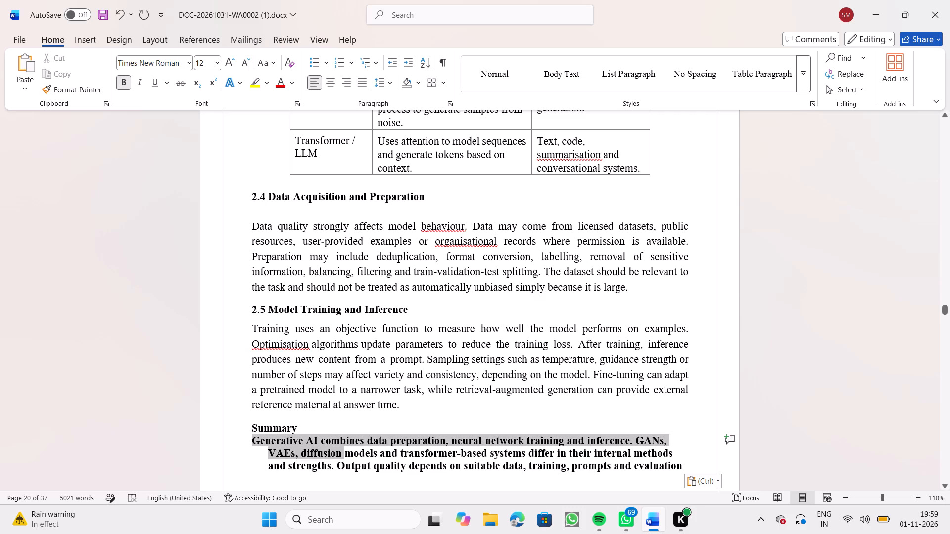
{"action": "left_click_drag", "start_coordinate": [366, 462], "coordinate": [658, 478]}
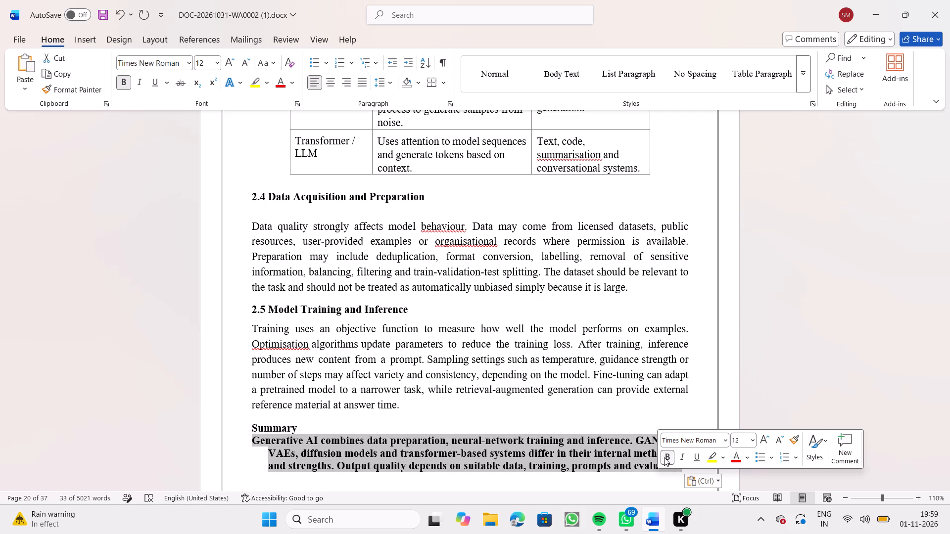
{"action": "left_click", "coordinate": [664, 458]}
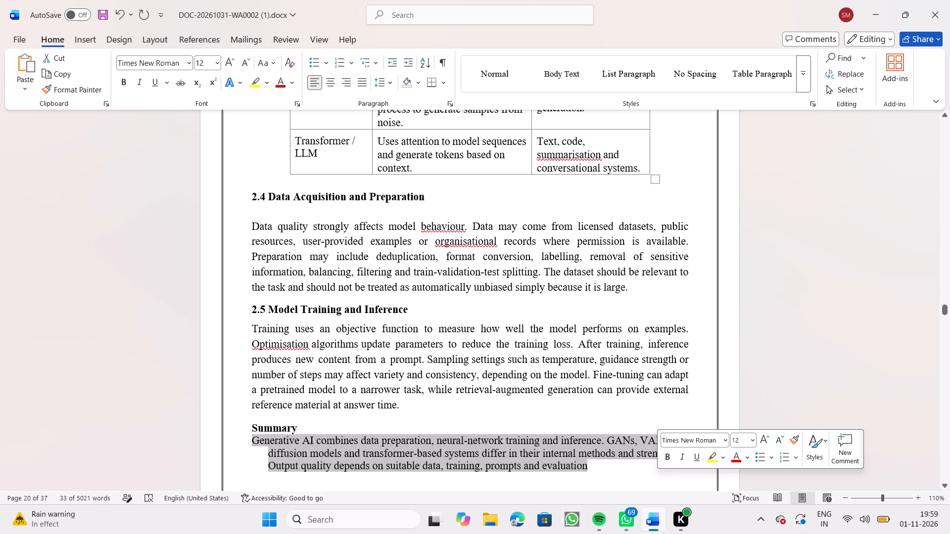
{"action": "left_click", "coordinate": [360, 84]}
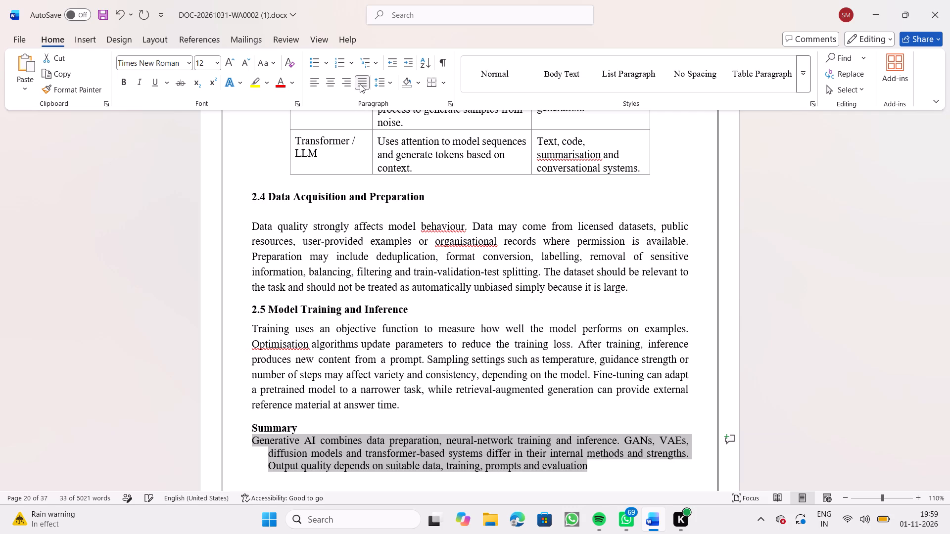
{"action": "left_click", "coordinate": [360, 84]}
{"action": "triple_click", "coordinate": [360, 84]}
{"action": "left_click", "coordinate": [360, 84]}
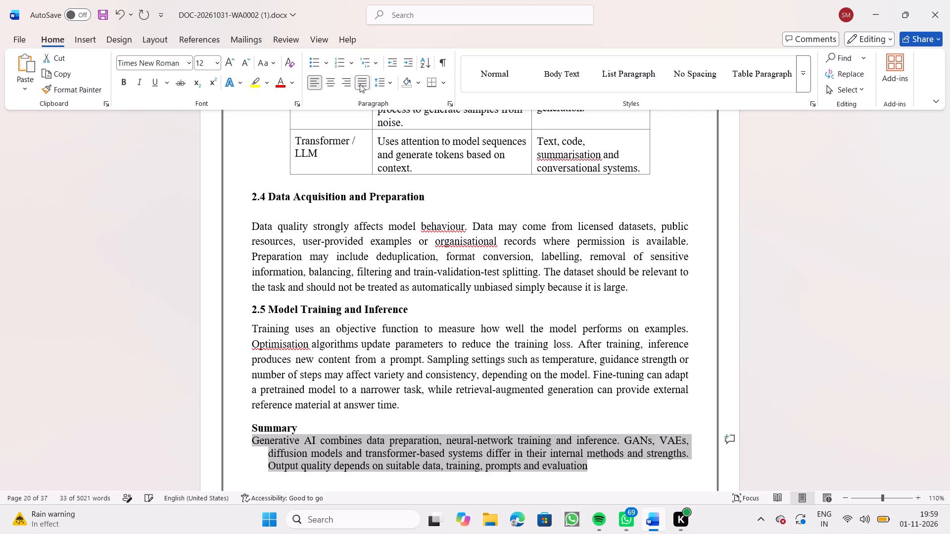
{"action": "left_click", "coordinate": [360, 84]}
Delete the original "Data quality" paragraph through Summary paragraph from the following page at the end of Chapter 2.
{"action": "left_click", "coordinate": [941, 335]}
{"action": "left_click", "coordinate": [941, 335]}
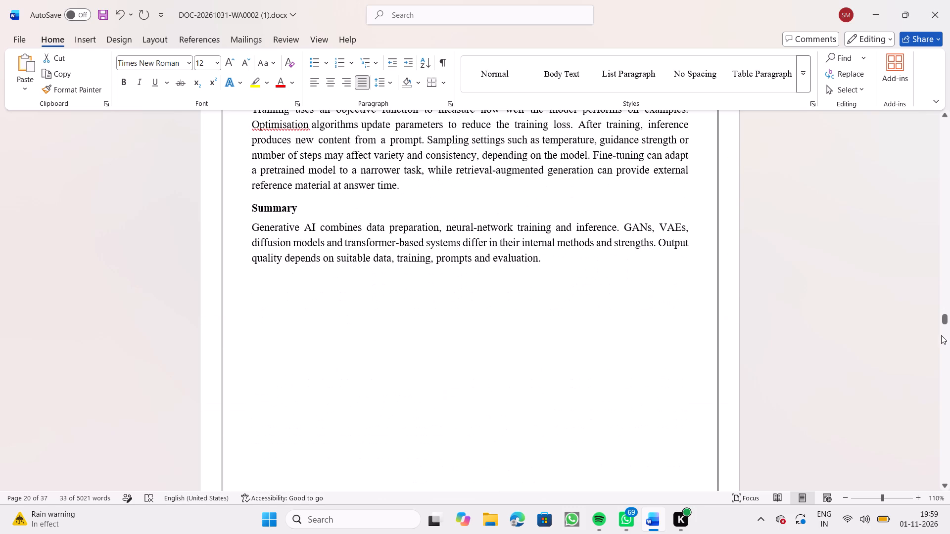
{"action": "left_click", "coordinate": [945, 290]}
{"action": "left_click", "coordinate": [945, 290]}
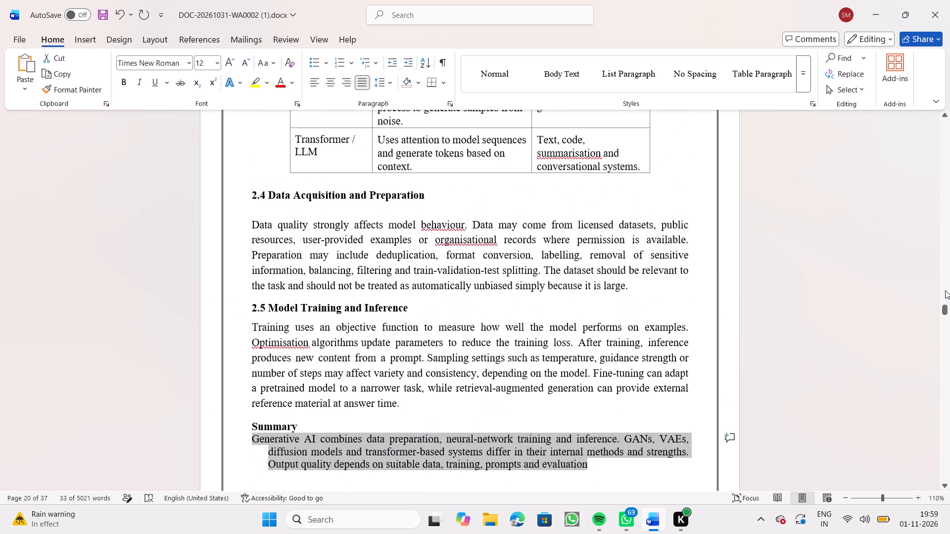
{"action": "left_click", "coordinate": [946, 320]}
{"action": "left_click", "coordinate": [946, 320]}
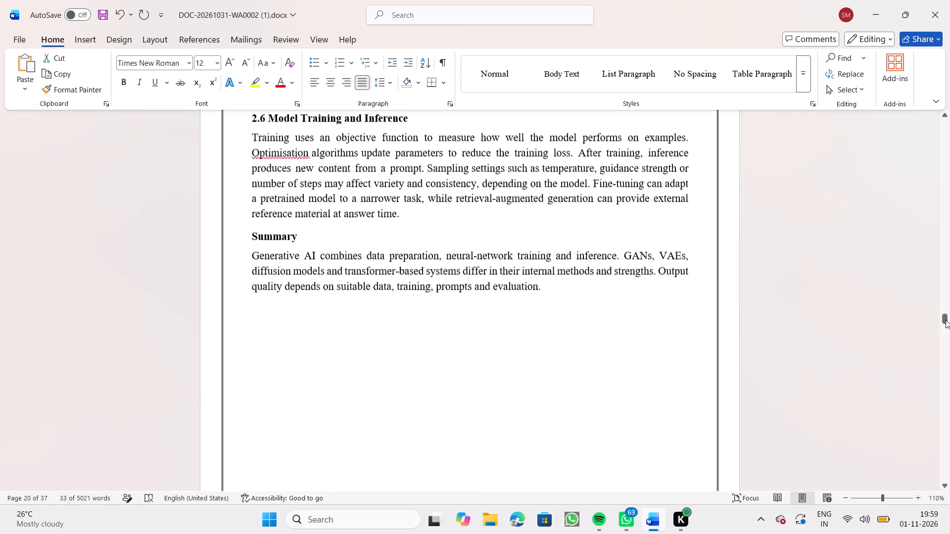
{"action": "left_click", "coordinate": [941, 298]}
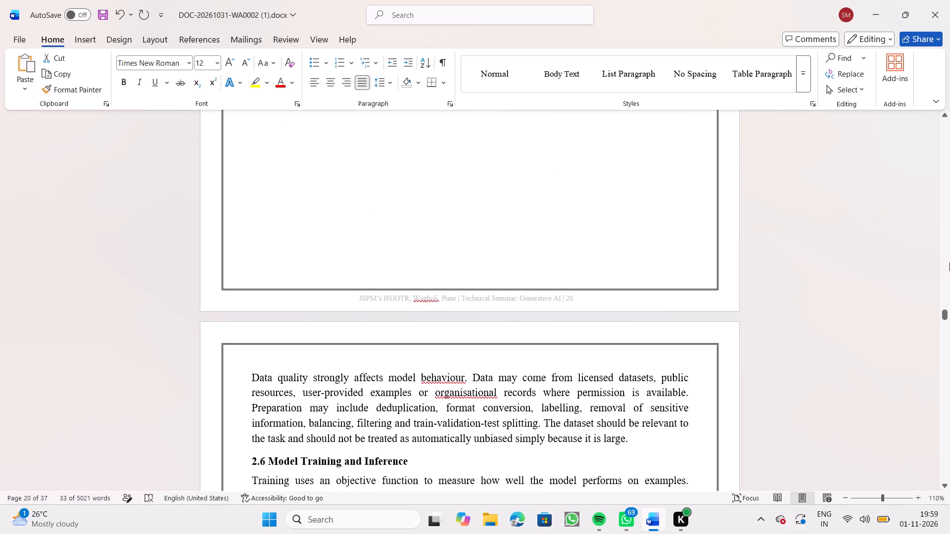
{"action": "left_click", "coordinate": [943, 284]}
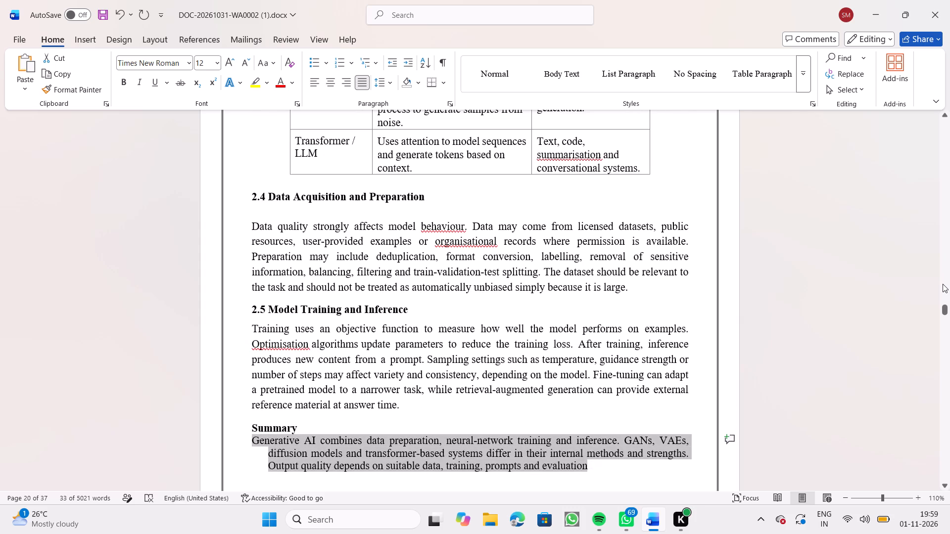
{"action": "left_click", "coordinate": [945, 323]}
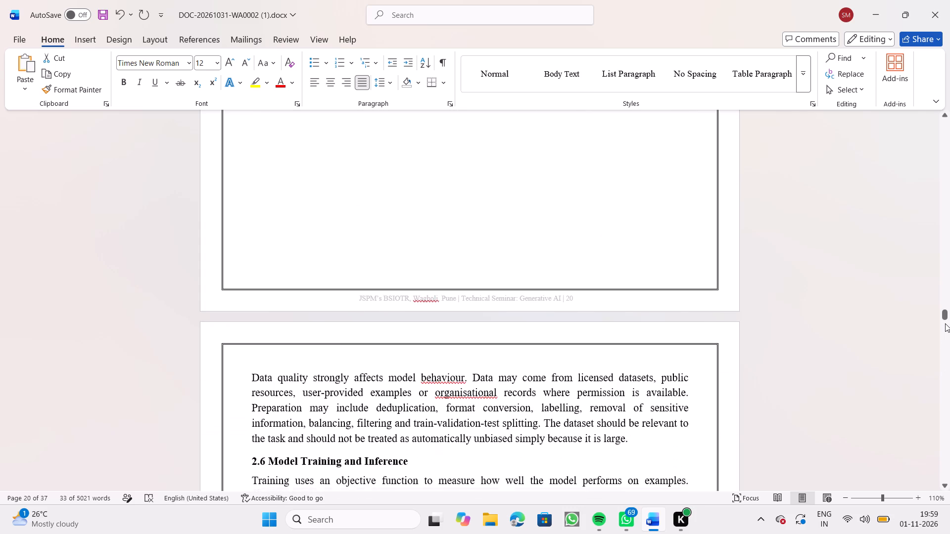
{"action": "left_click", "coordinate": [945, 323]}
{"action": "left_click", "coordinate": [946, 309]}
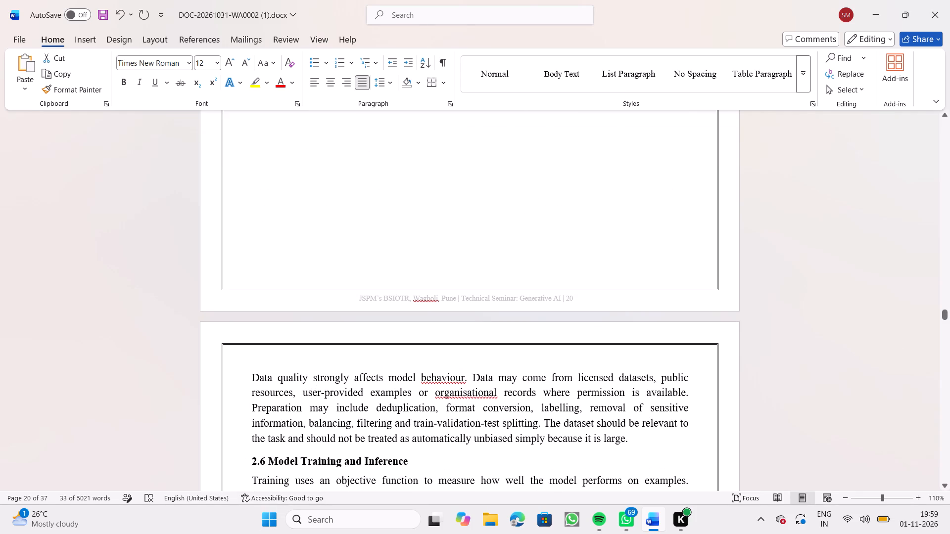
{"action": "left_click_drag", "start_coordinate": [252, 375], "coordinate": [410, 524]}
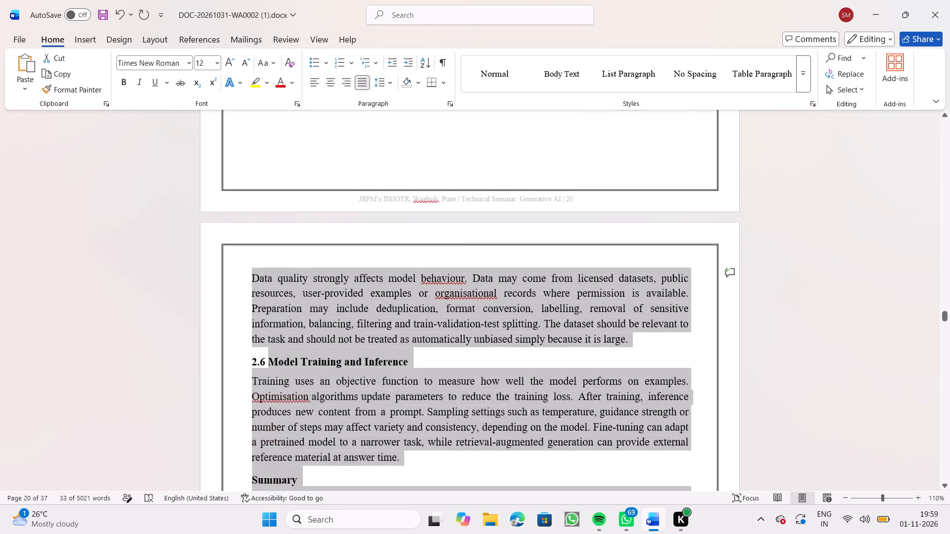
{"action": "left_click_drag", "start_coordinate": [410, 524], "coordinate": [575, 396]}
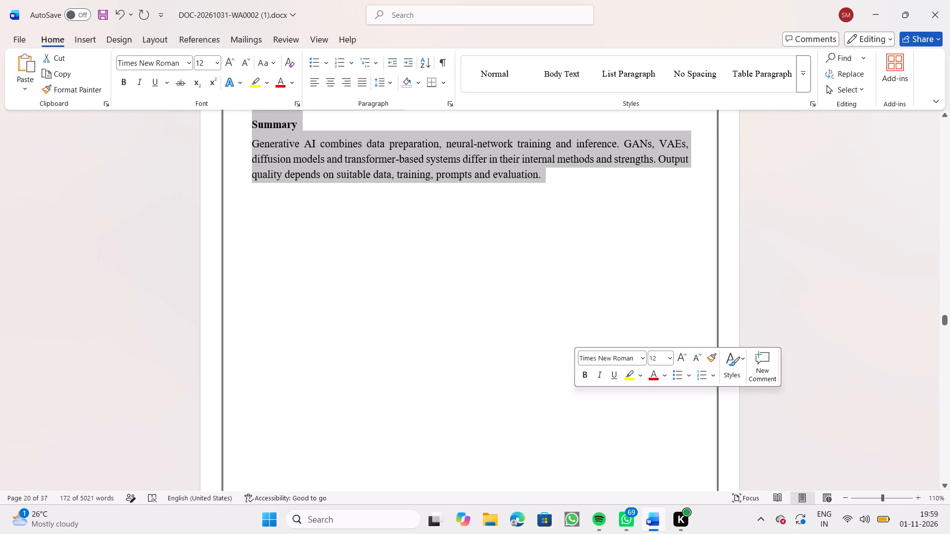
{"action": "key", "text": "BackSpace"}
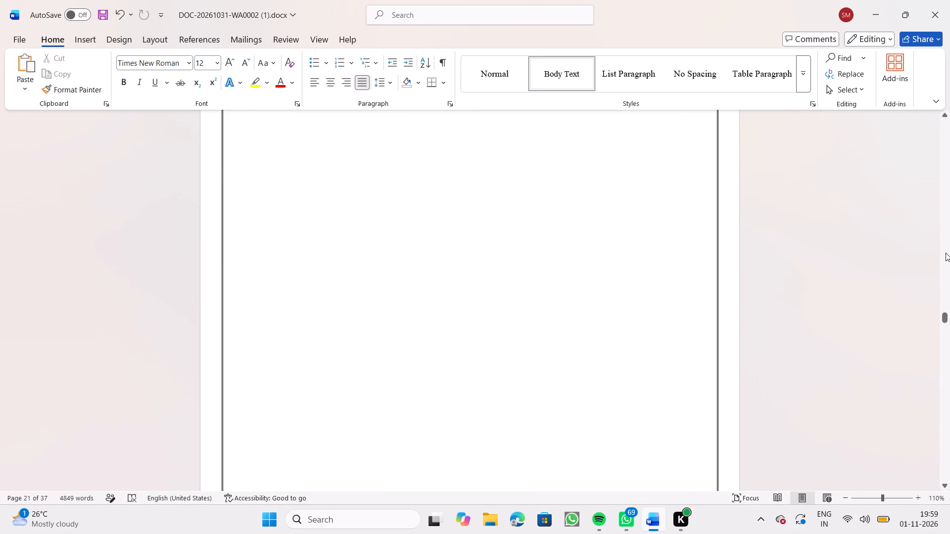
Set the Chapter 1 text from the "1.2 Problem Statement" heading through the Chapter 2 bullet under "1.6 Organisation of the Report" to font size 12.
{"action": "left_click", "coordinate": [940, 290]}
{"action": "left_click", "coordinate": [940, 290]}
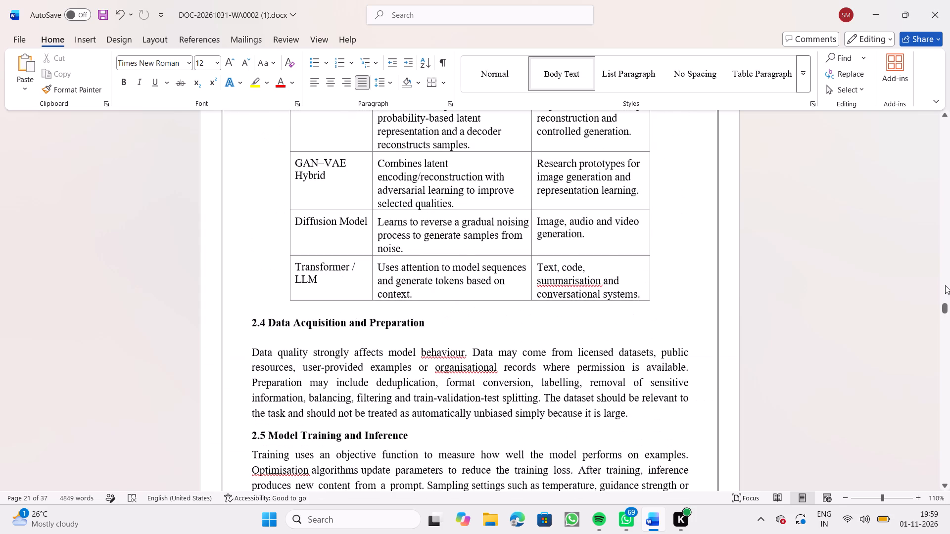
{"action": "left_click", "coordinate": [945, 285]}
{"action": "left_click", "coordinate": [945, 285]}
{"action": "left_click", "coordinate": [945, 285]}
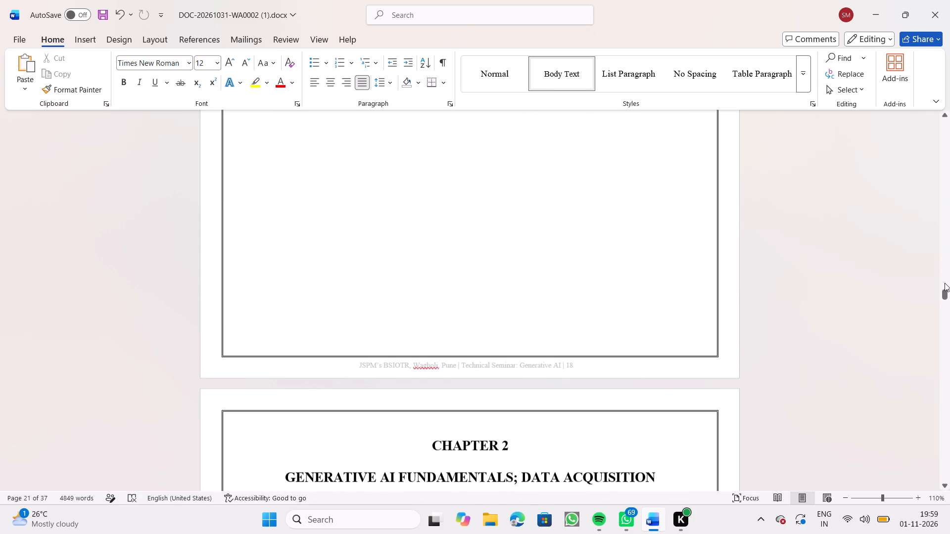
{"action": "left_click", "coordinate": [942, 271]}
{"action": "left_click", "coordinate": [942, 271]}
{"action": "left_click", "coordinate": [942, 271]}
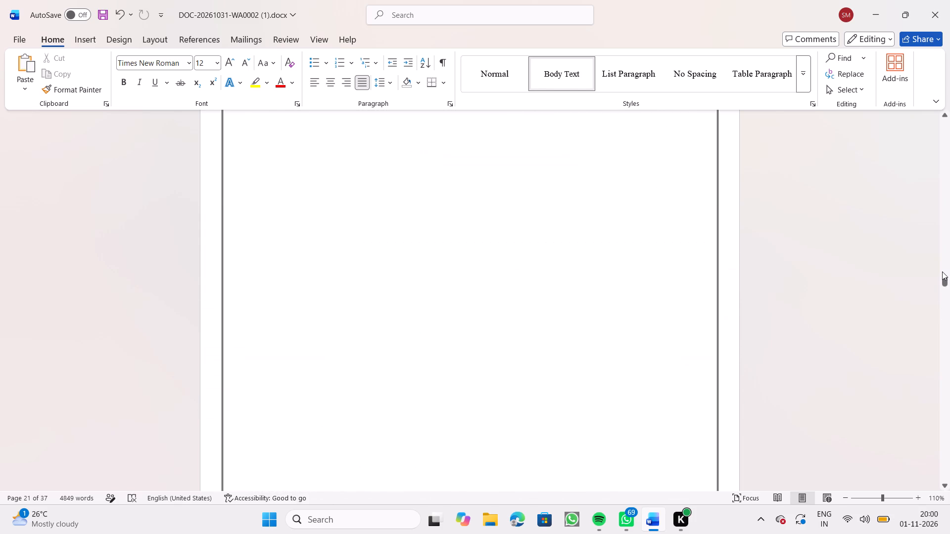
{"action": "double_click", "coordinate": [942, 271]}
{"action": "left_click", "coordinate": [942, 271]}
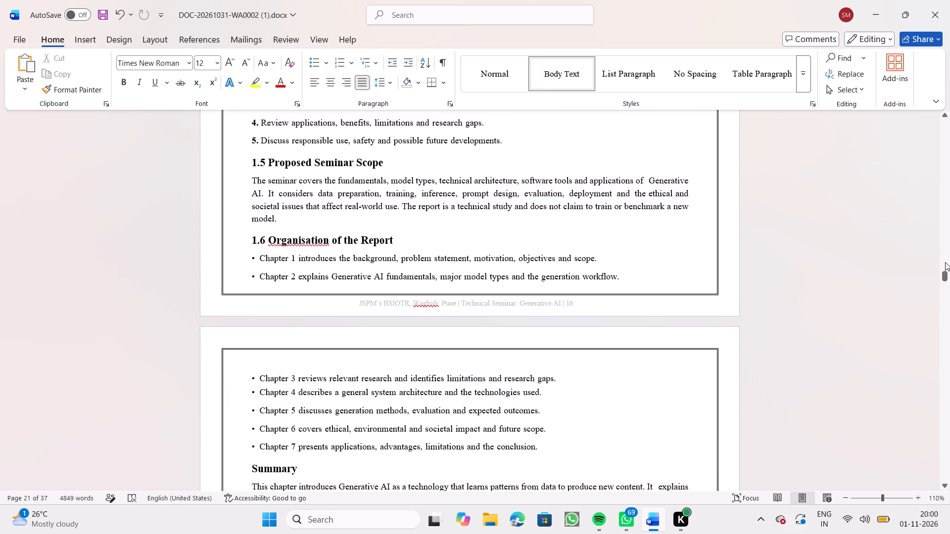
{"action": "left_click", "coordinate": [945, 262]}
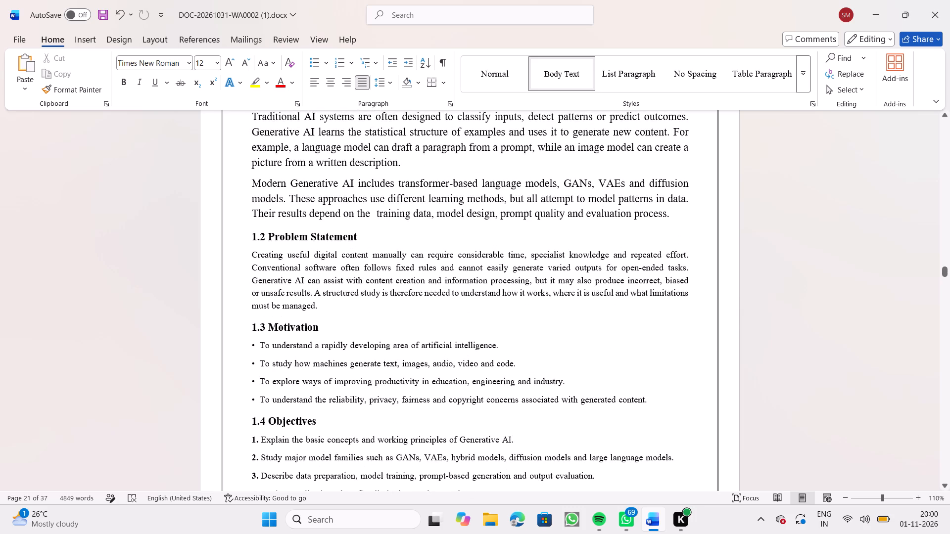
{"action": "double_click", "coordinate": [258, 233]}
{"action": "left_click_drag", "start_coordinate": [258, 233], "coordinate": [192, 238]}
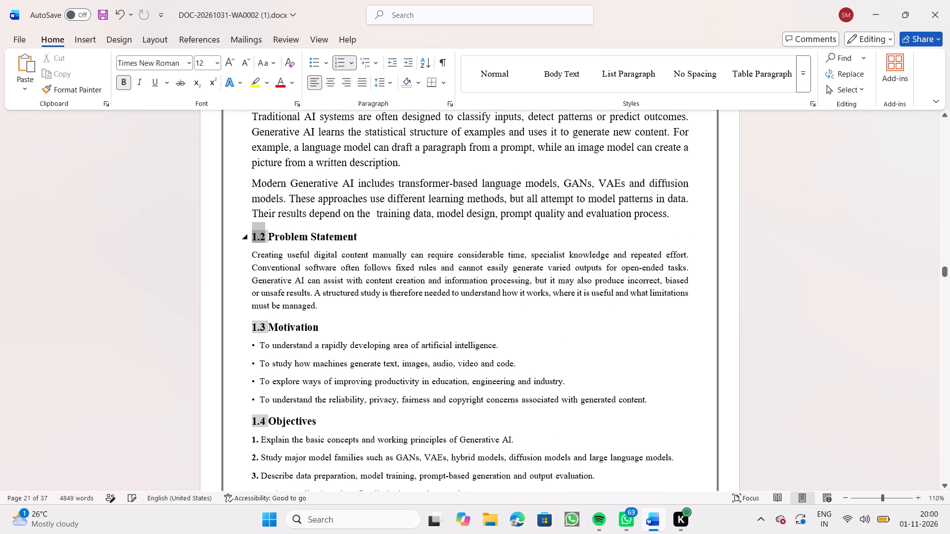
{"action": "left_click", "coordinate": [192, 238]}
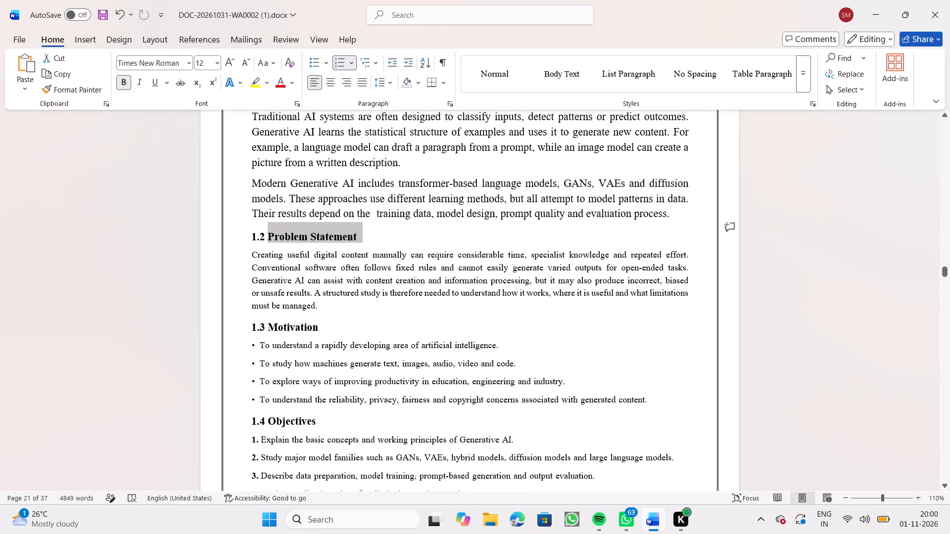
{"action": "left_click", "coordinate": [272, 230]}
{"action": "left_click_drag", "start_coordinate": [272, 230], "coordinate": [276, 236]}
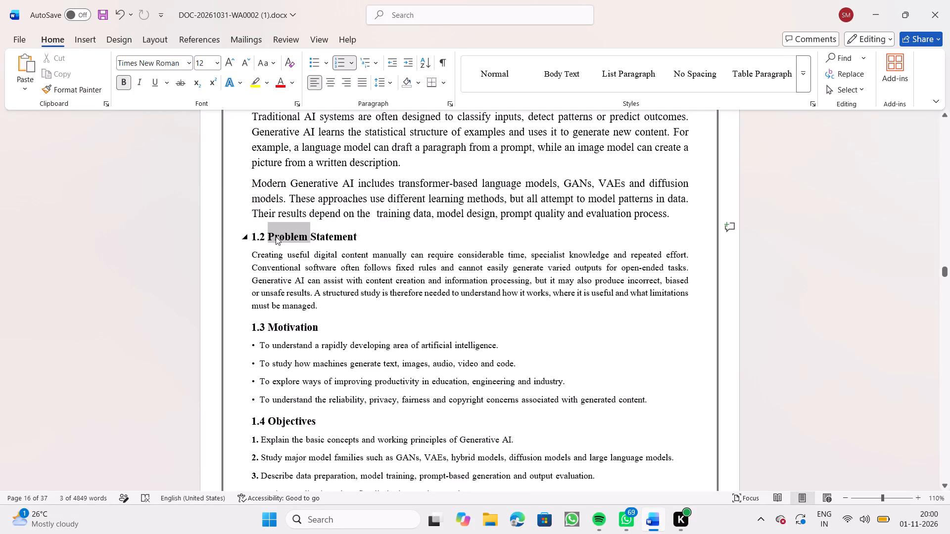
{"action": "left_click_drag", "start_coordinate": [276, 236], "coordinate": [596, 435]}
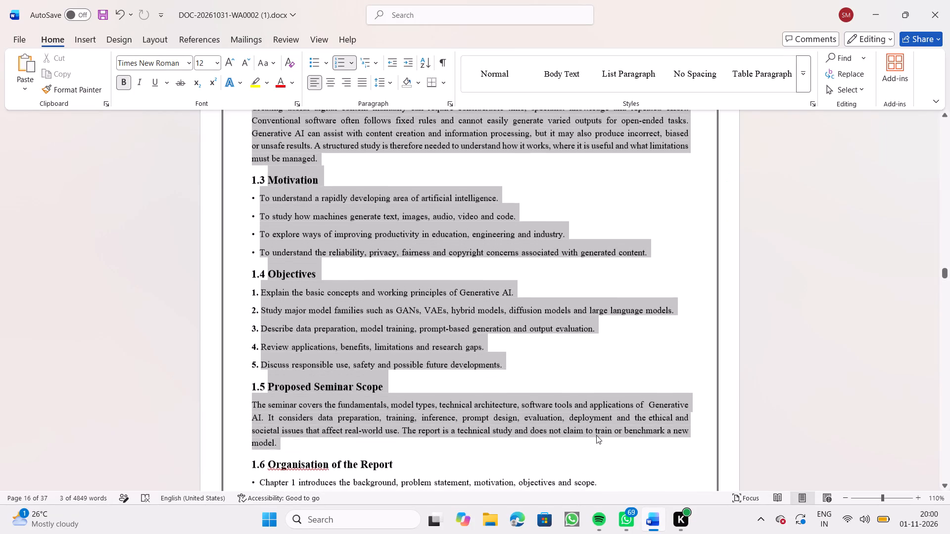
{"action": "left_click_drag", "start_coordinate": [596, 435], "coordinate": [665, 471]}
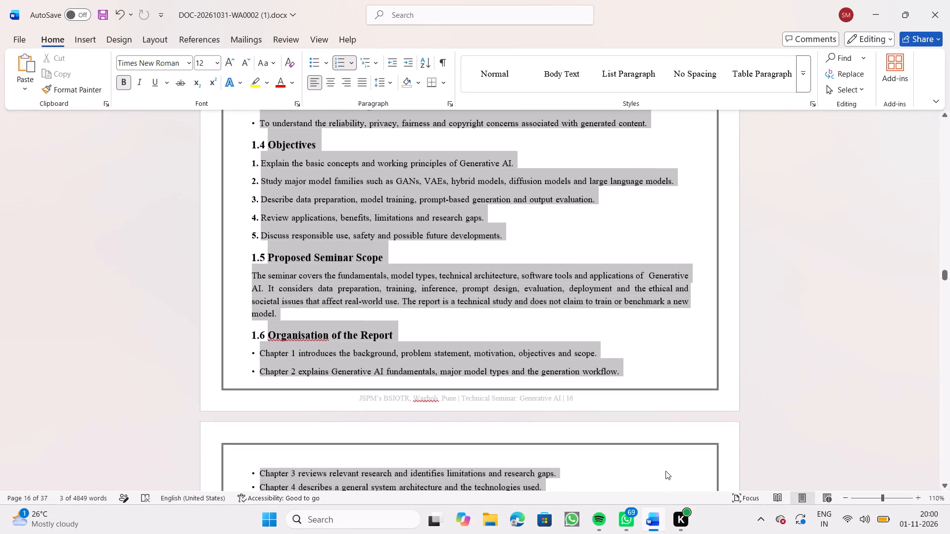
{"action": "left_click_drag", "start_coordinate": [665, 471], "coordinate": [654, 399]}
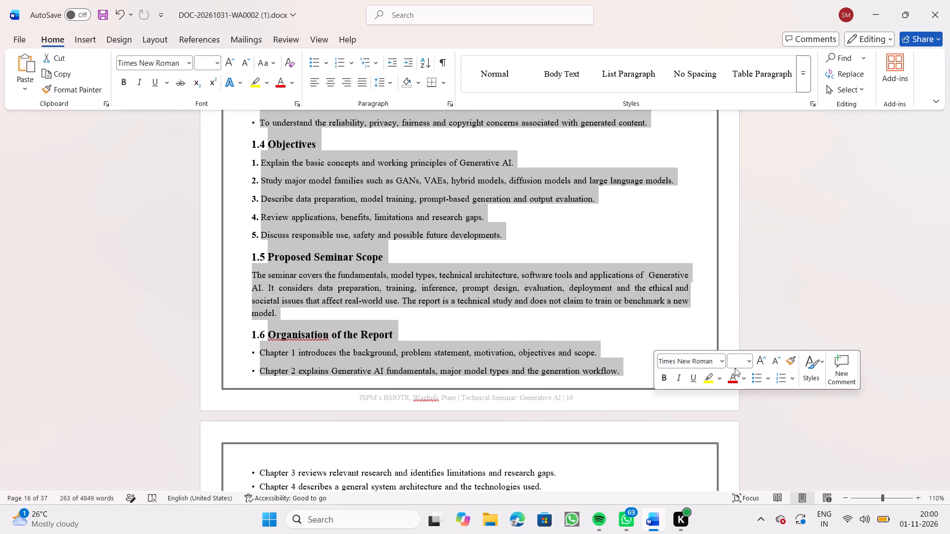
{"action": "left_click", "coordinate": [752, 360]}
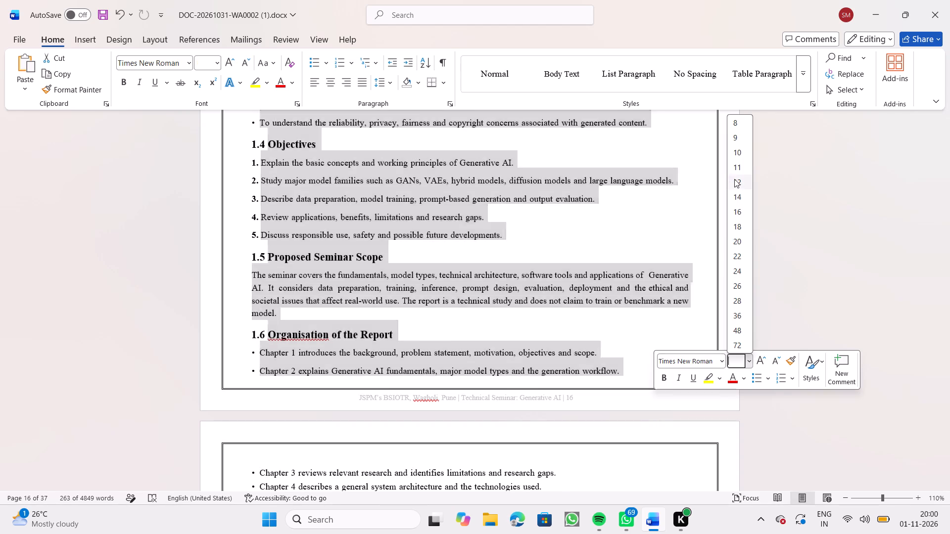
{"action": "left_click", "coordinate": [734, 179]}
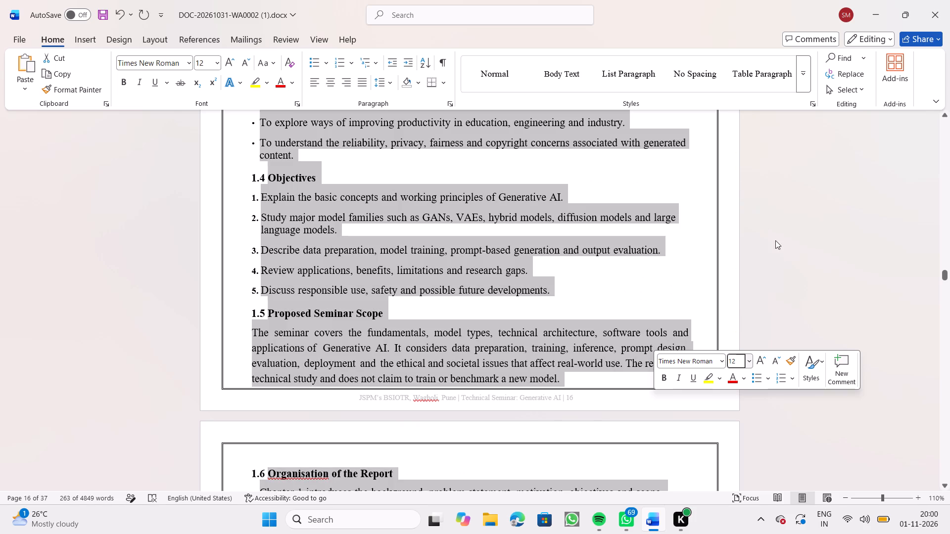
Set the remaining Chapter 1 text, from the Chapter 3 bullet through the end of the Summary paragraph, to font size 12.
{"action": "left_click", "coordinate": [948, 291]}
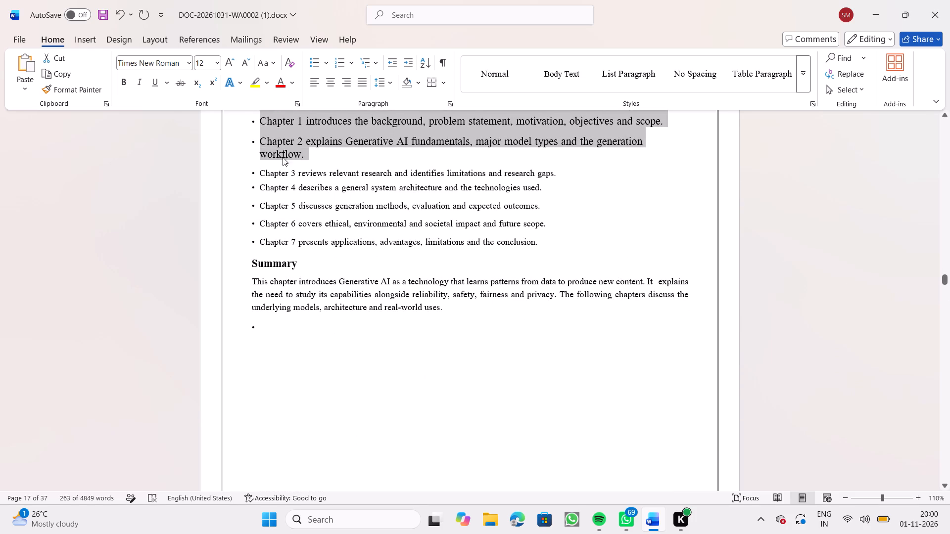
{"action": "left_click_drag", "start_coordinate": [259, 173], "coordinate": [479, 320]}
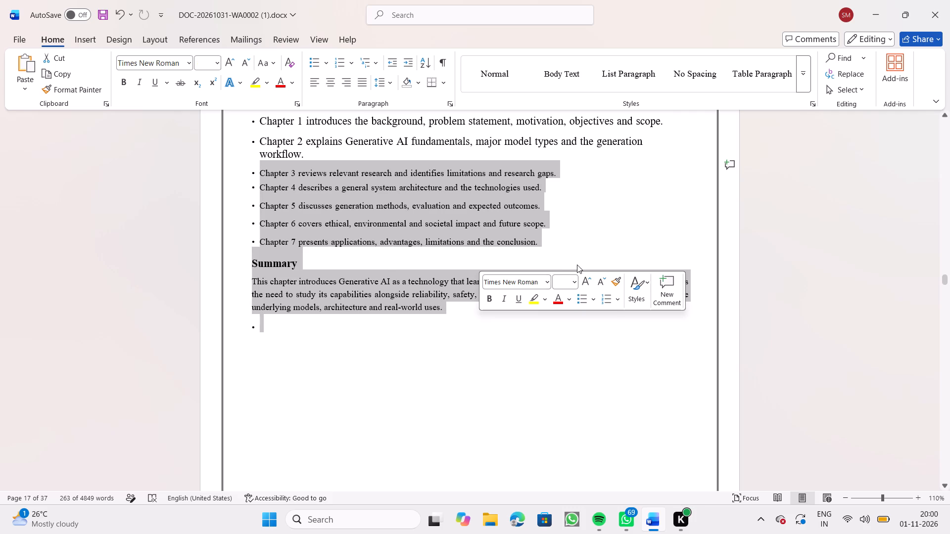
{"action": "left_click", "coordinate": [577, 278]}
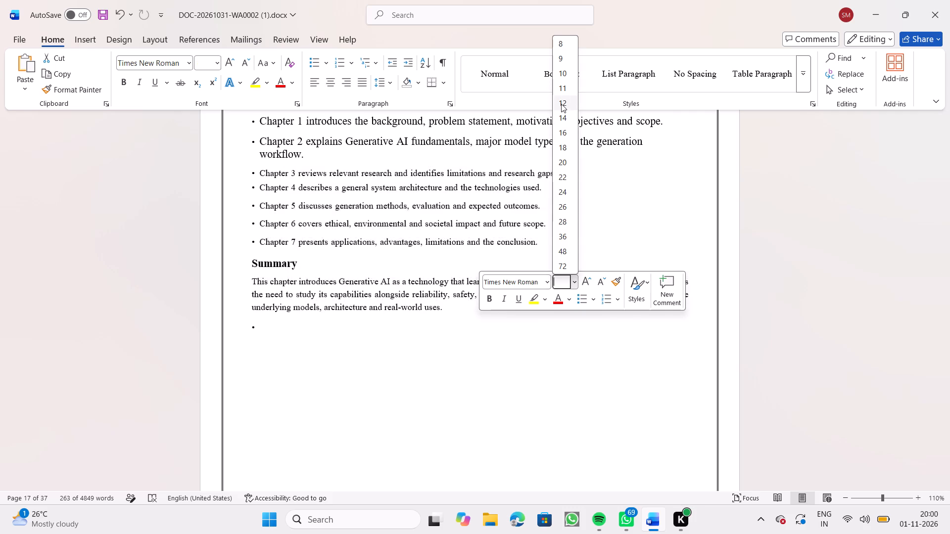
{"action": "left_click", "coordinate": [560, 103]}
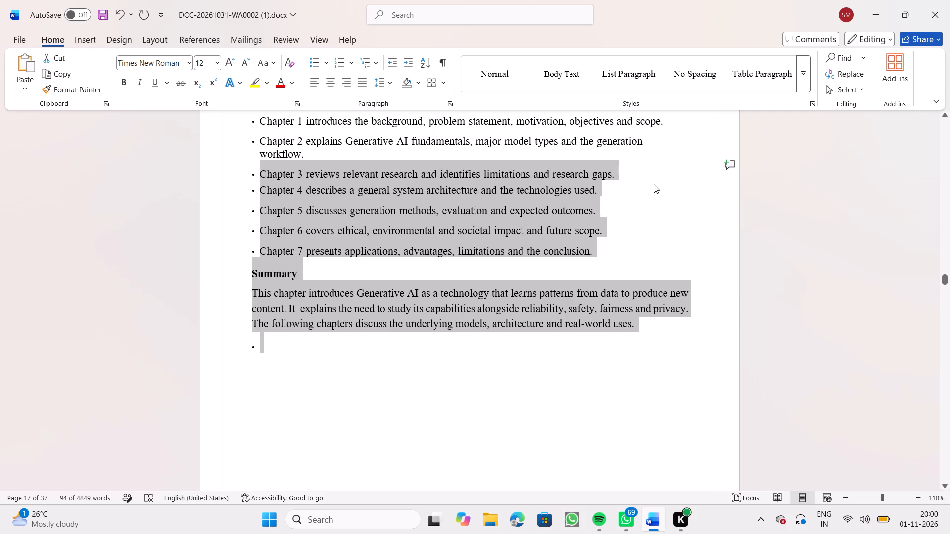
Examine the page layout between the end of the Chapter 1 Summary and the start of Chapter 2.
{"action": "left_click", "coordinate": [941, 314]}
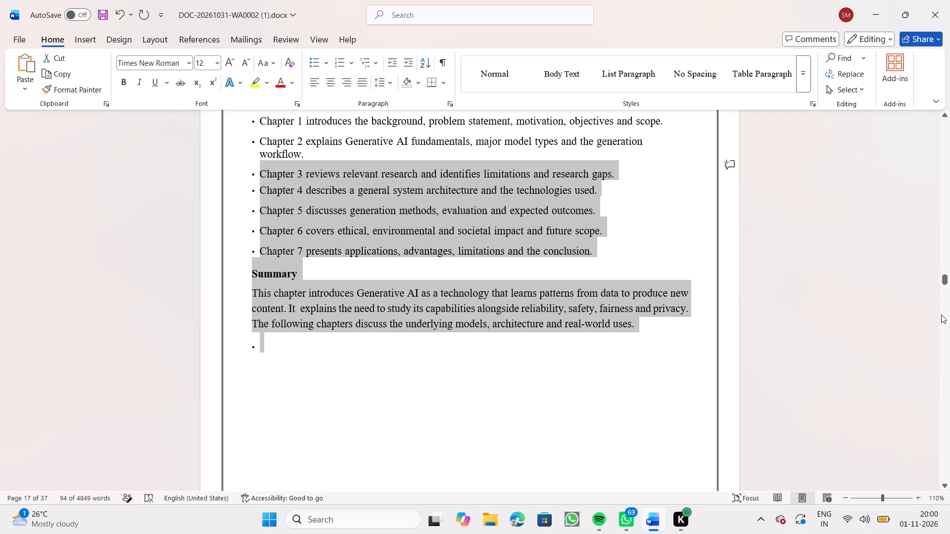
{"action": "left_click", "coordinate": [941, 314]}
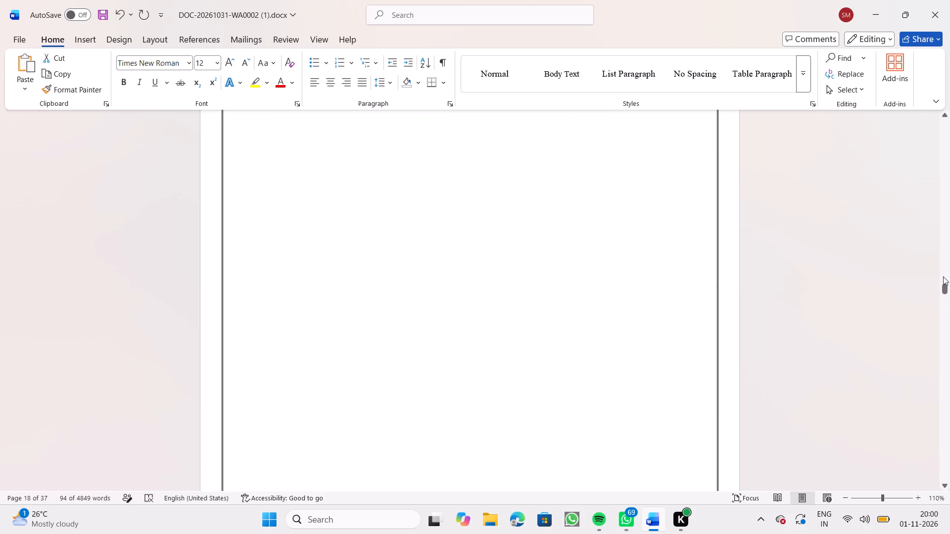
{"action": "left_click", "coordinate": [944, 276]}
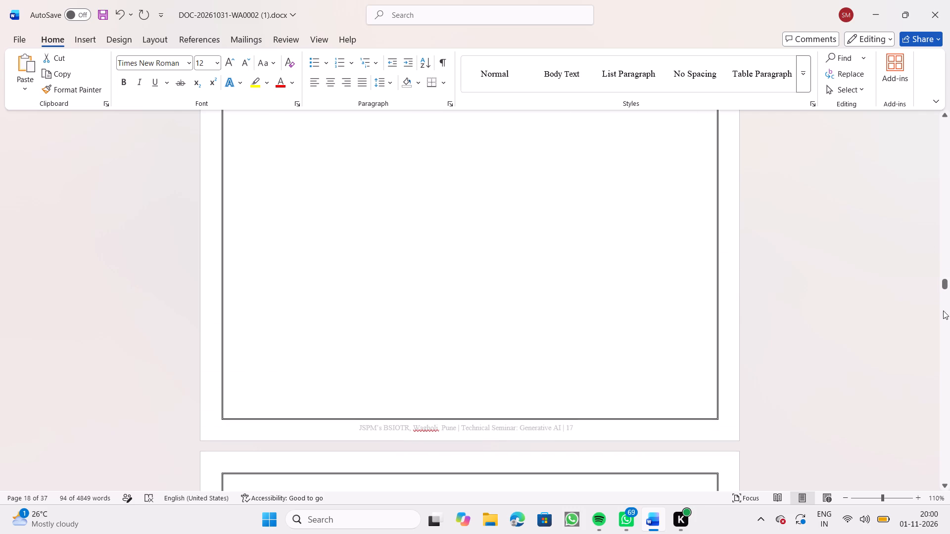
{"action": "left_click", "coordinate": [944, 297]}
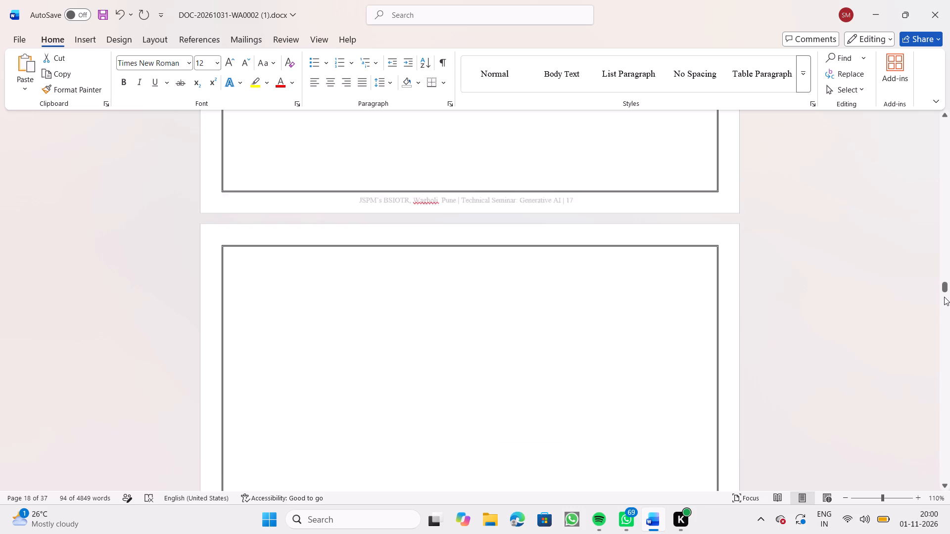
{"action": "left_click", "coordinate": [944, 297]}
{"action": "left_click", "coordinate": [944, 300]}
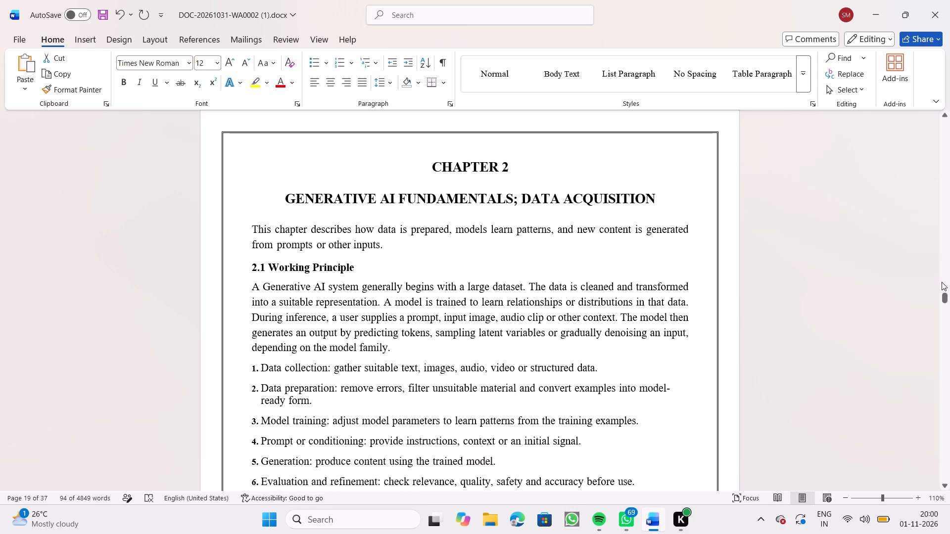
{"action": "double_click", "coordinate": [942, 282]}
{"action": "left_click_drag", "start_coordinate": [942, 282], "coordinate": [942, 281]}
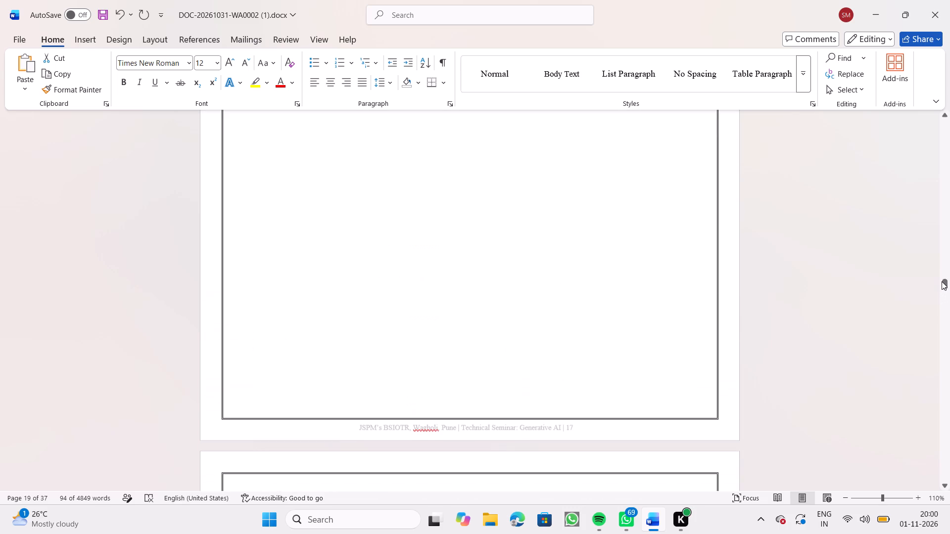
{"action": "left_click_drag", "start_coordinate": [942, 281], "coordinate": [942, 275]}
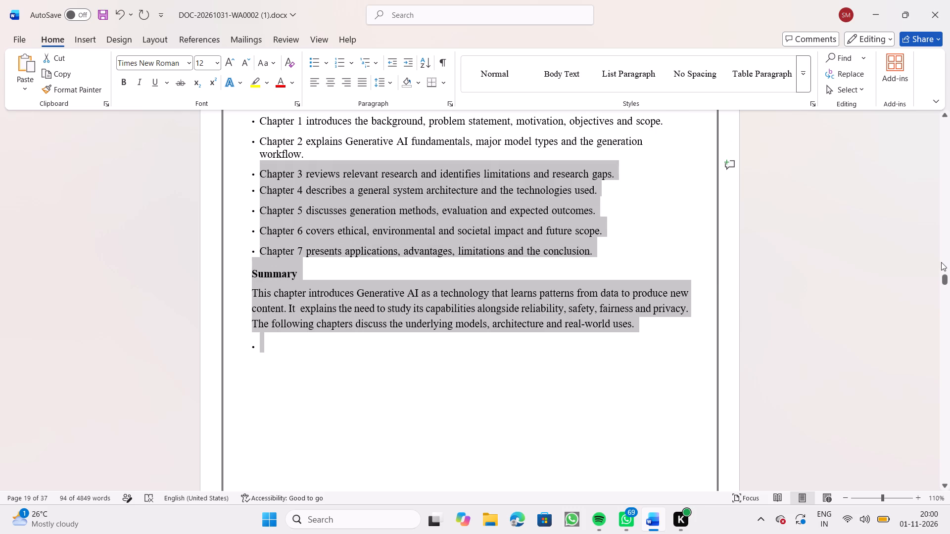
Examine the Nomenclature, List of Abbreviations, List of Figures and List of Tables pages, and the pages leading into Chapter 1.
{"action": "left_click", "coordinate": [941, 262]}
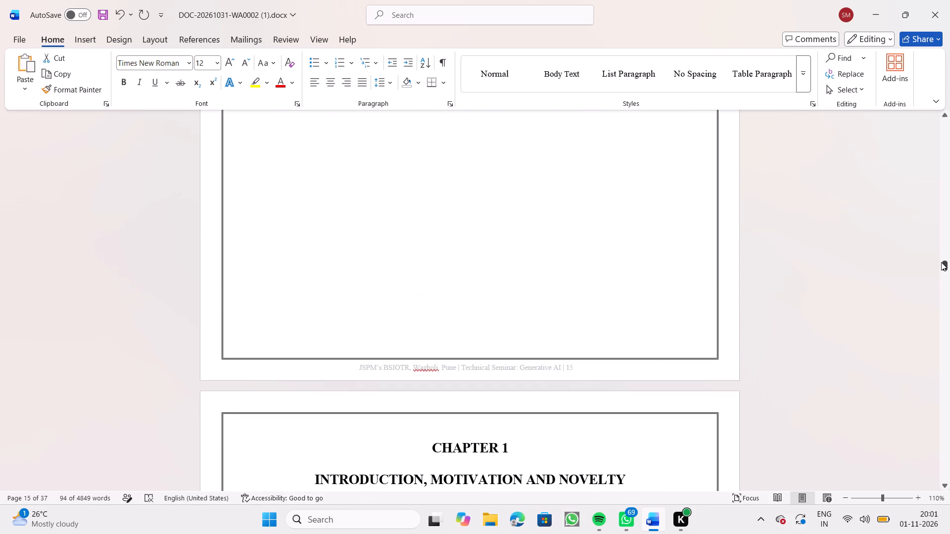
{"action": "left_click", "coordinate": [943, 249]}
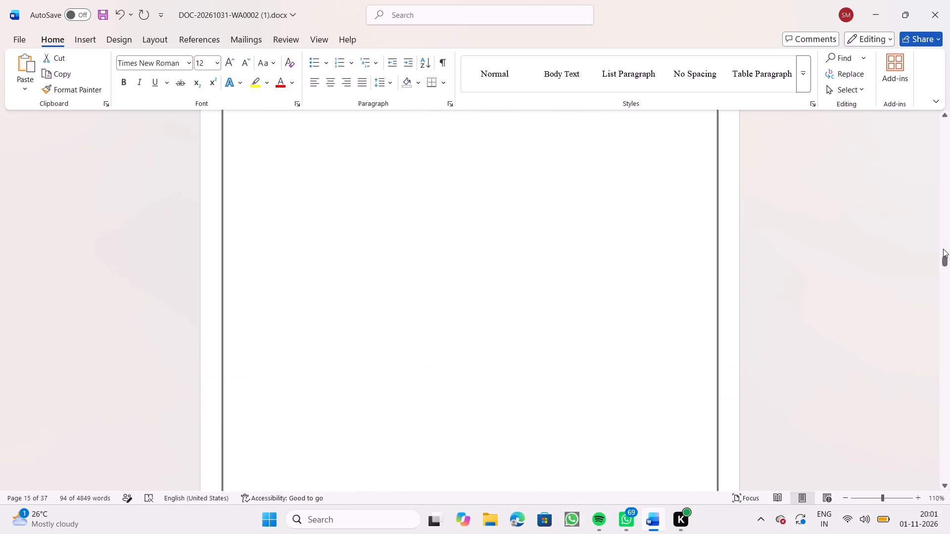
{"action": "double_click", "coordinate": [943, 249]}
{"action": "double_click", "coordinate": [943, 249]}
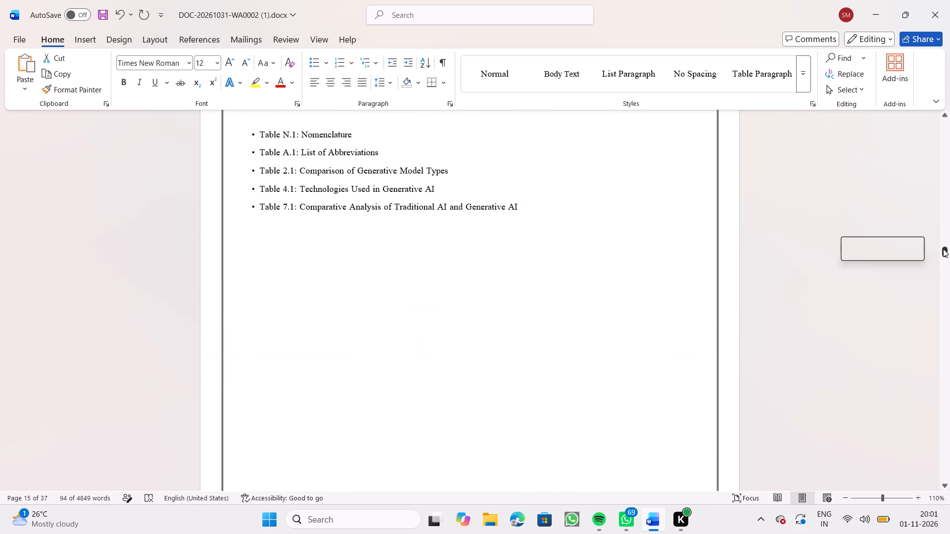
{"action": "left_click_drag", "start_coordinate": [943, 249], "coordinate": [948, 232]}
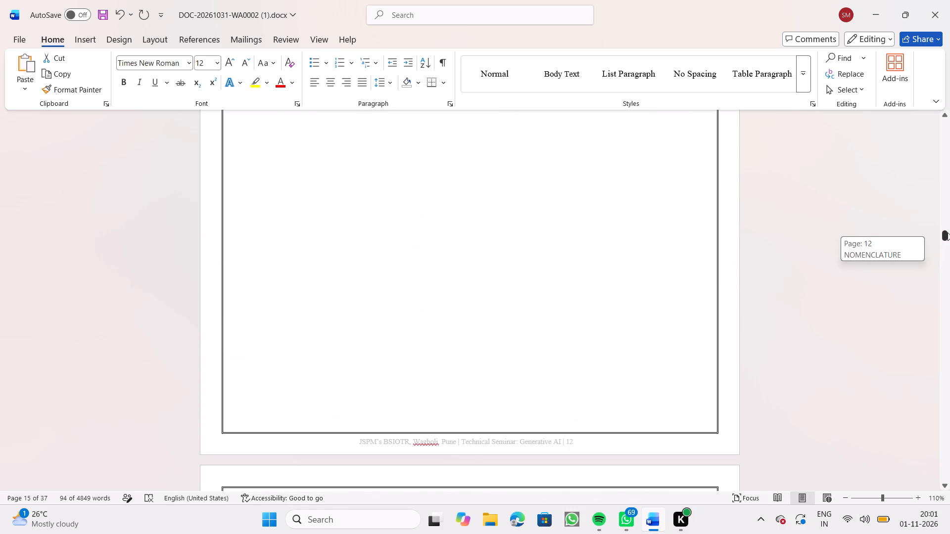
{"action": "left_click_drag", "start_coordinate": [948, 232], "coordinate": [949, 228]}
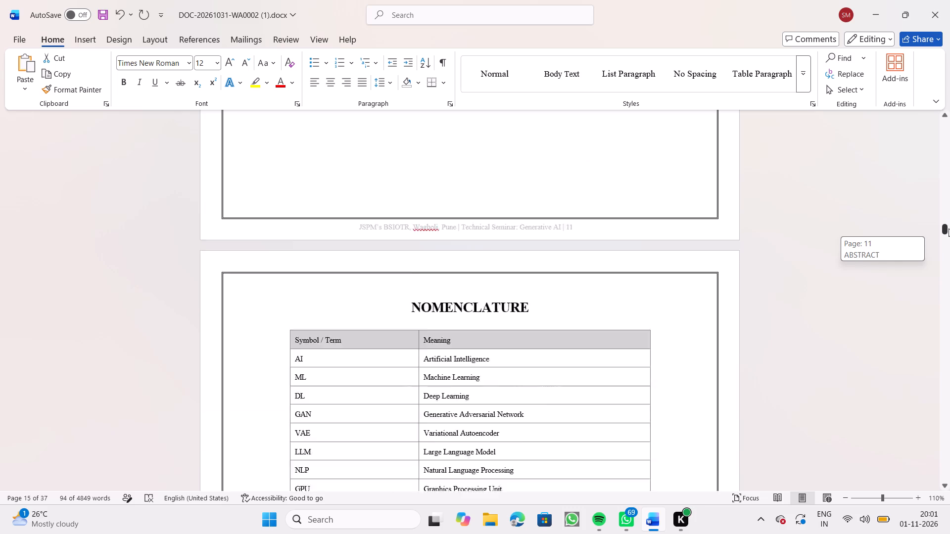
{"action": "left_click_drag", "start_coordinate": [949, 228], "coordinate": [949, 230]}
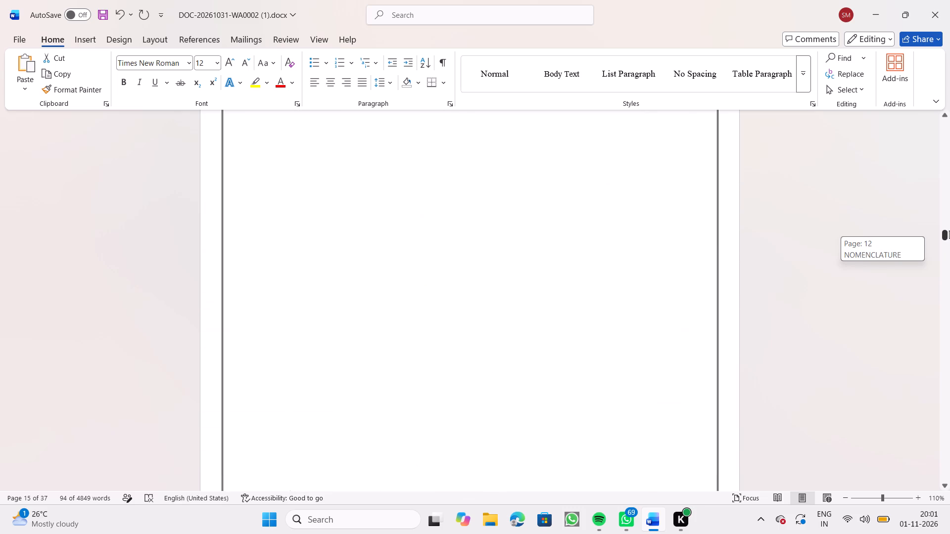
{"action": "left_click_drag", "start_coordinate": [949, 230], "coordinate": [949, 240]}
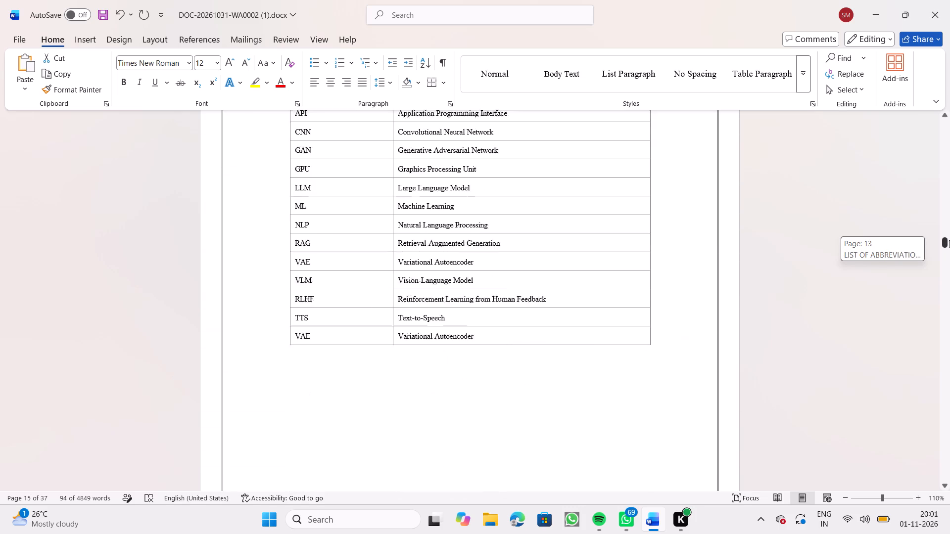
{"action": "left_click_drag", "start_coordinate": [949, 240], "coordinate": [949, 248]}
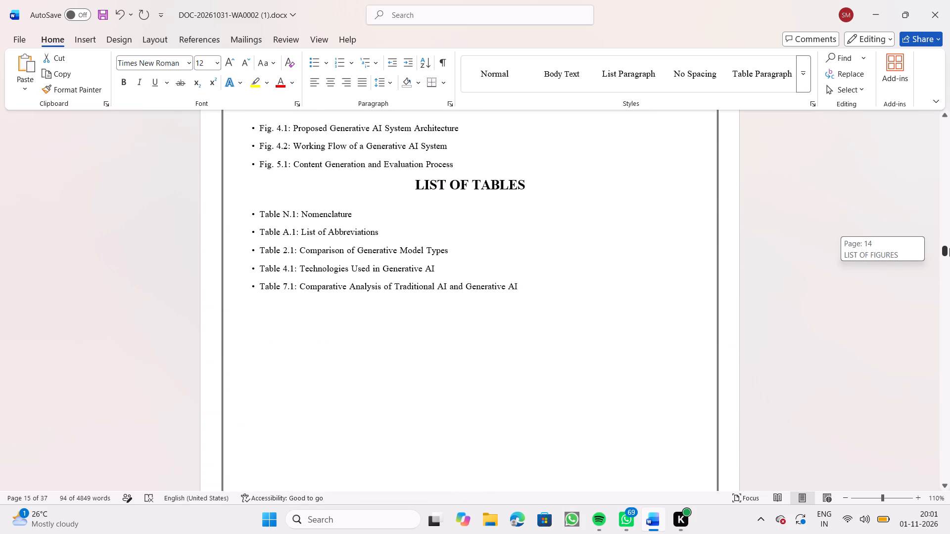
{"action": "left_click_drag", "start_coordinate": [949, 248], "coordinate": [949, 253]}
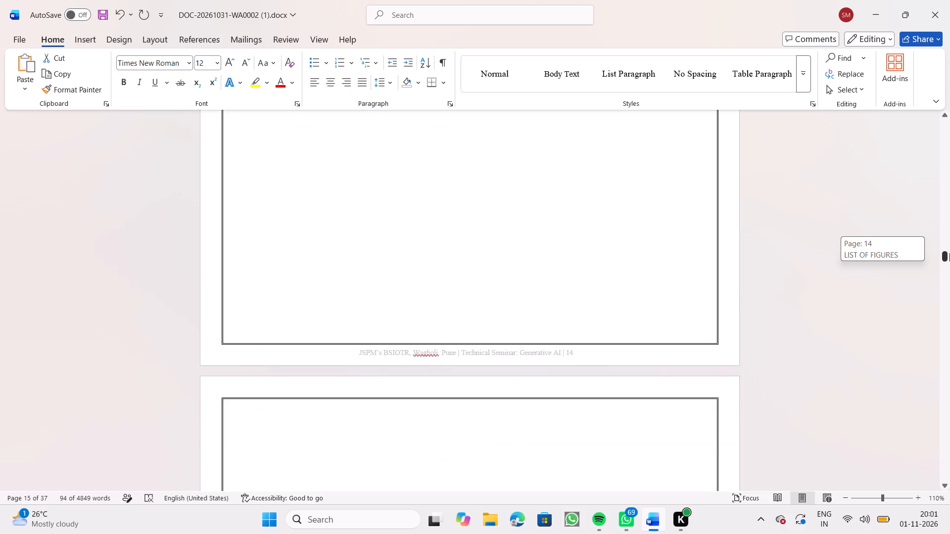
{"action": "left_click_drag", "start_coordinate": [949, 253], "coordinate": [949, 265]}
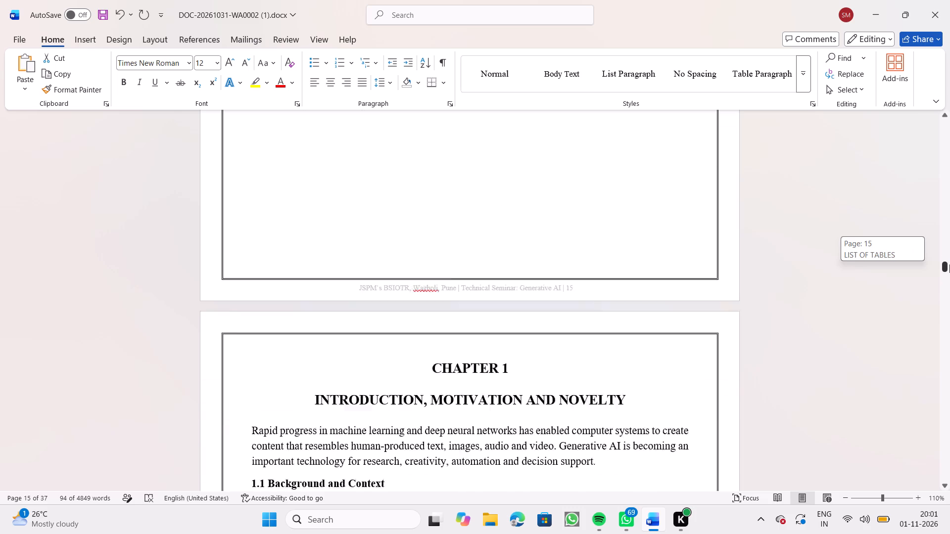
{"action": "left_click_drag", "start_coordinate": [949, 265], "coordinate": [949, 270]}
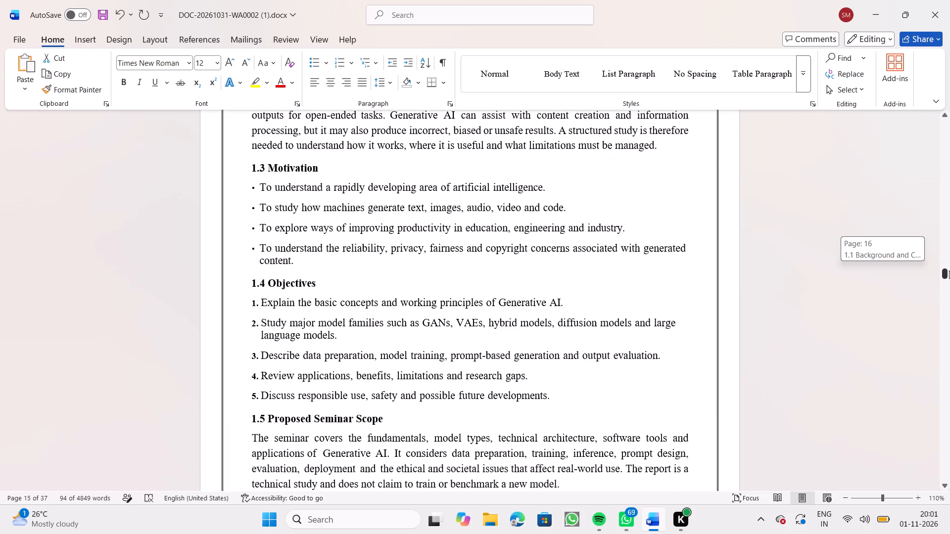
Examine the page layout from the end of Chapter 1 through Chapter 2, including the Generative Model Types table split across pages.
{"action": "left_click_drag", "start_coordinate": [949, 270], "coordinate": [949, 271]}
{"action": "left_click_drag", "start_coordinate": [949, 271], "coordinate": [949, 277]}
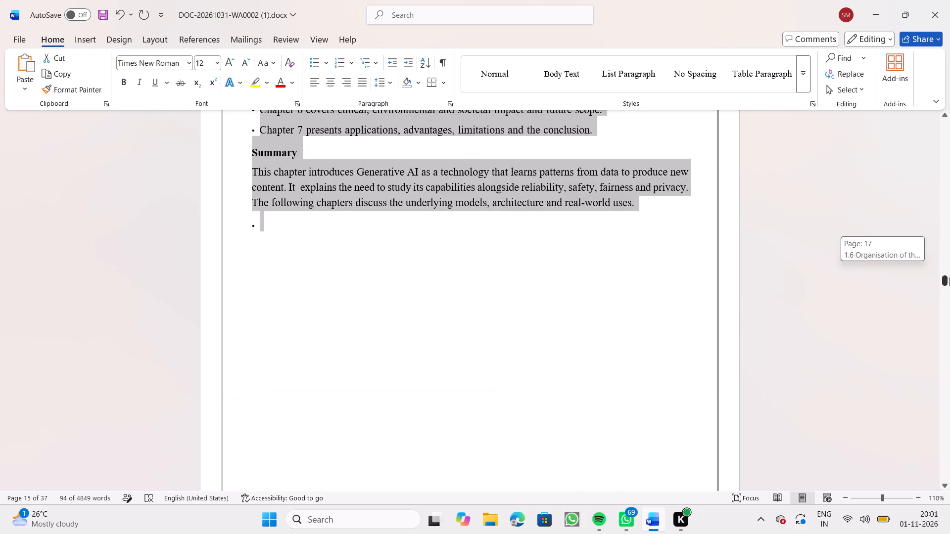
{"action": "left_click_drag", "start_coordinate": [949, 277], "coordinate": [946, 276]}
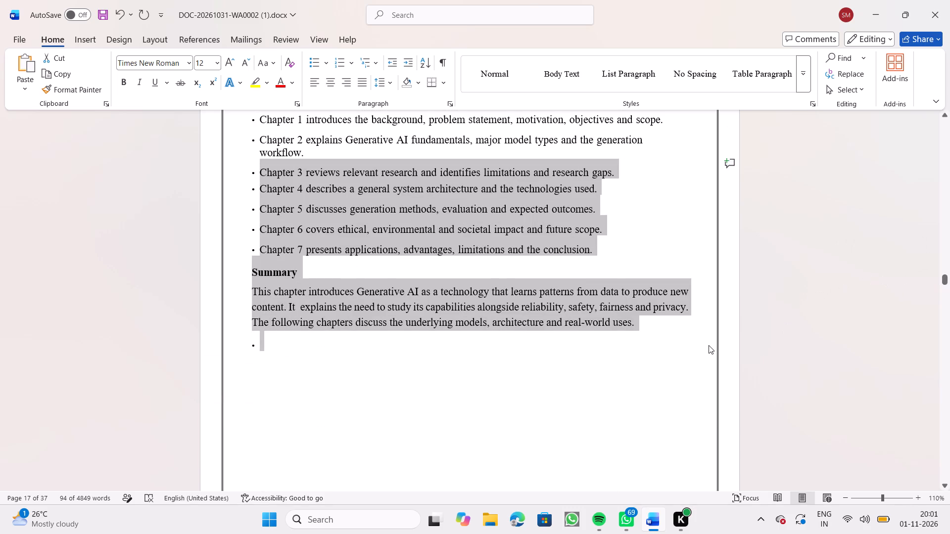
{"action": "left_click", "coordinate": [709, 345]}
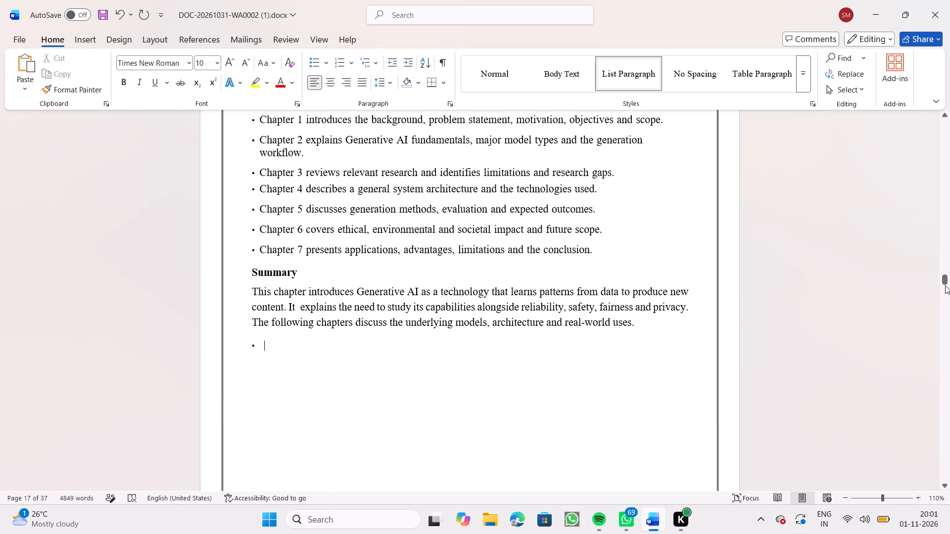
{"action": "left_click_drag", "start_coordinate": [945, 285], "coordinate": [945, 291]}
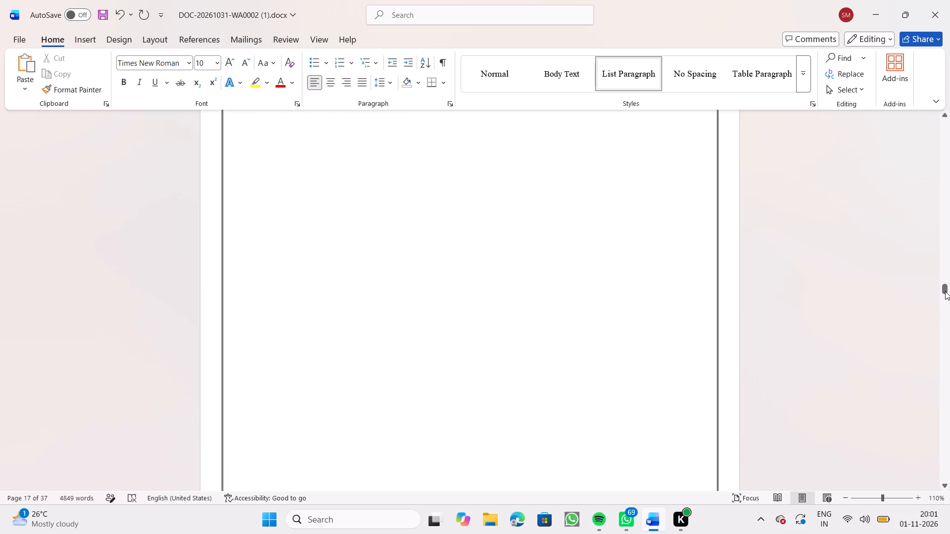
{"action": "left_click_drag", "start_coordinate": [945, 291], "coordinate": [949, 338]}
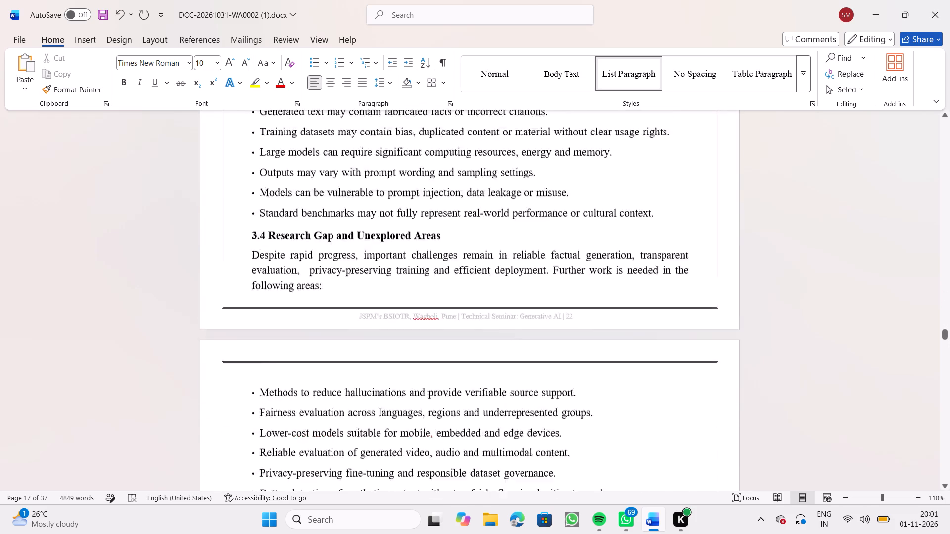
{"action": "left_click_drag", "start_coordinate": [949, 338], "coordinate": [946, 316]}
{"action": "left_click", "coordinate": [946, 316]}
{"action": "left_click_drag", "start_coordinate": [946, 316], "coordinate": [946, 314]}
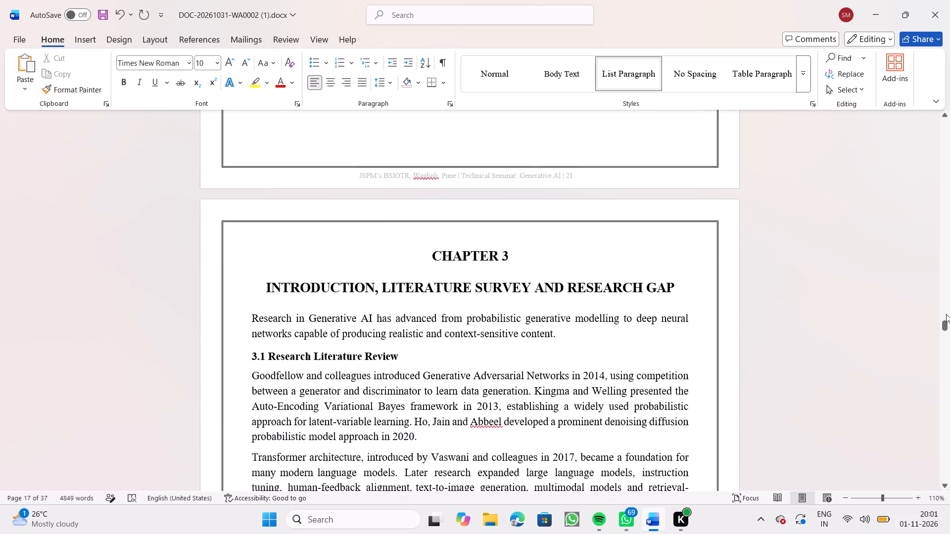
{"action": "left_click_drag", "start_coordinate": [946, 314], "coordinate": [946, 298]}
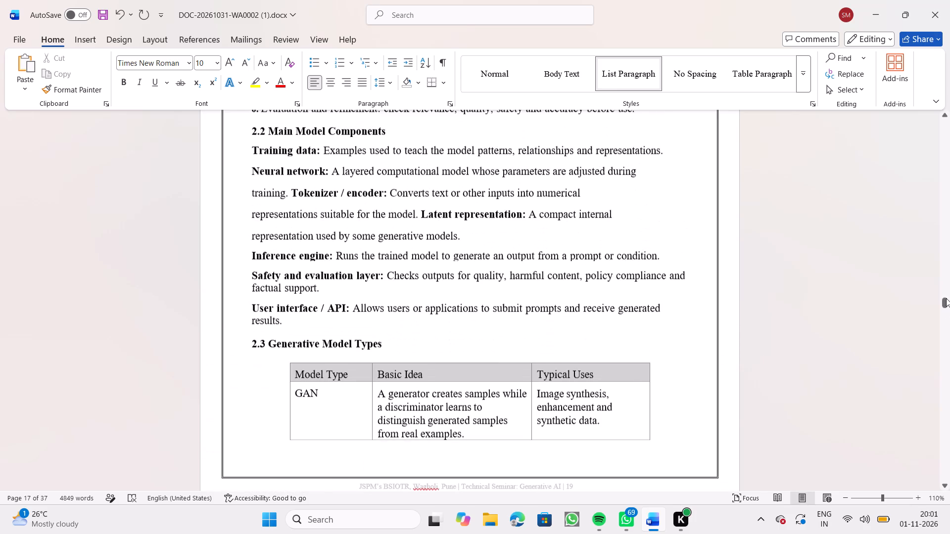
{"action": "left_click_drag", "start_coordinate": [946, 298], "coordinate": [946, 311]}
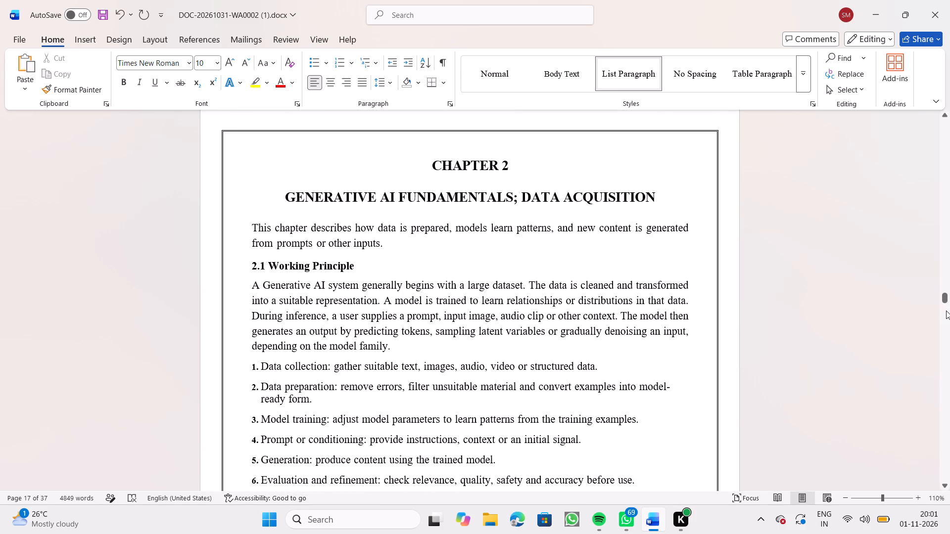
{"action": "left_click_drag", "start_coordinate": [946, 311], "coordinate": [946, 308]}
{"action": "left_click", "coordinate": [946, 308]}
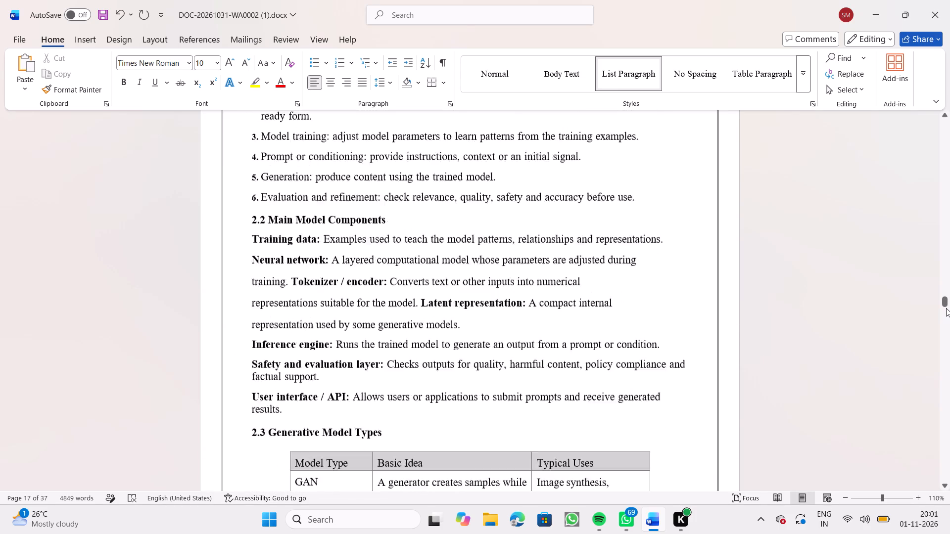
{"action": "left_click", "coordinate": [946, 308]}
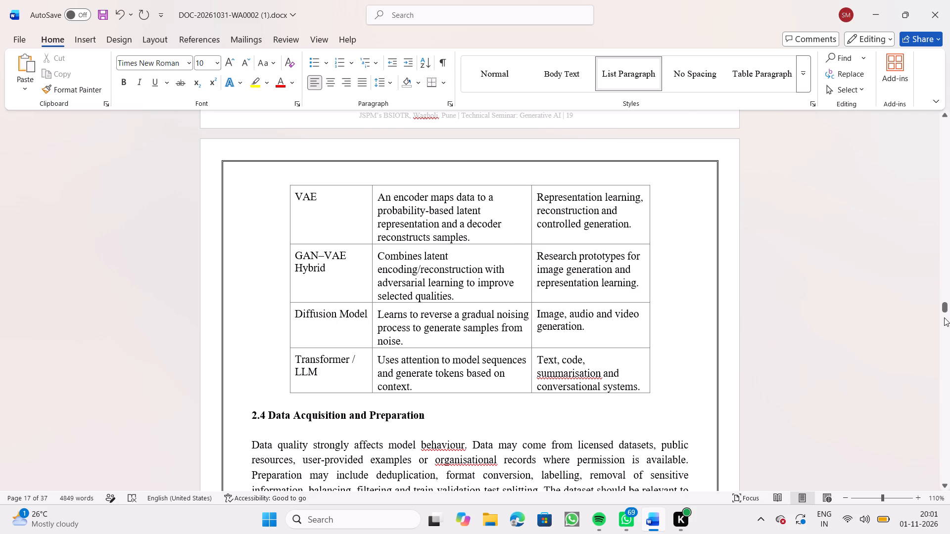
{"action": "left_click", "coordinate": [944, 317]}
{"action": "left_click", "coordinate": [944, 317]}
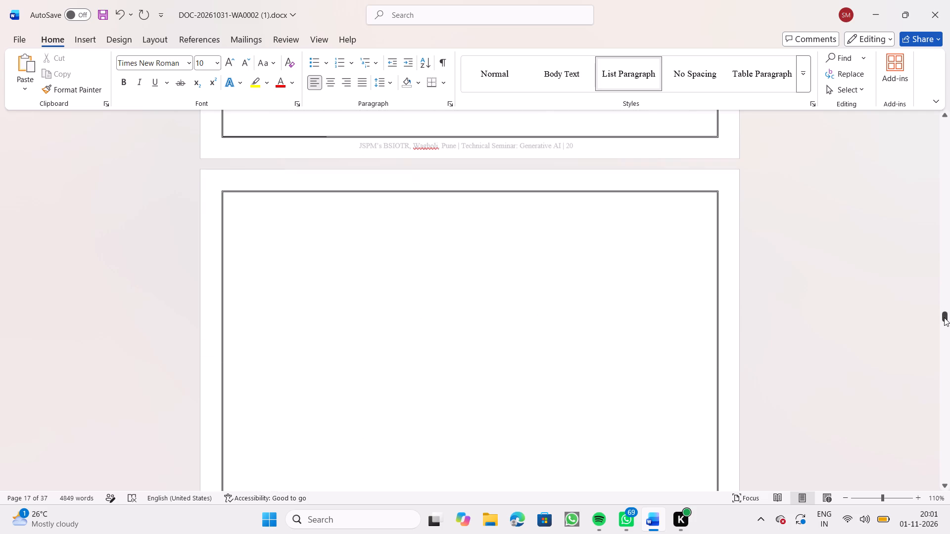
Examine the text, table and page gaps of Chapters 3 and 4, through the pages after the Chapter 4 Summary.
{"action": "left_click", "coordinate": [944, 326]}
{"action": "double_click", "coordinate": [944, 326]}
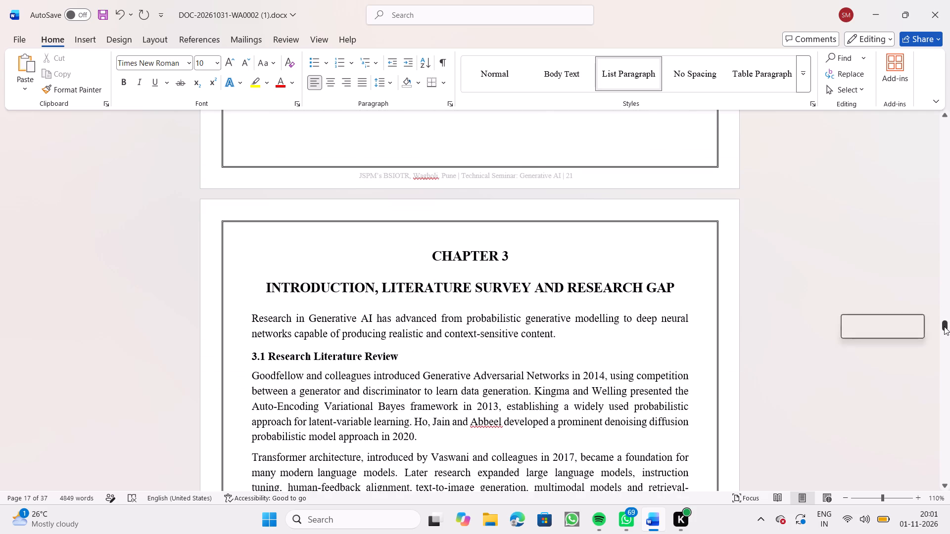
{"action": "left_click", "coordinate": [944, 335]}
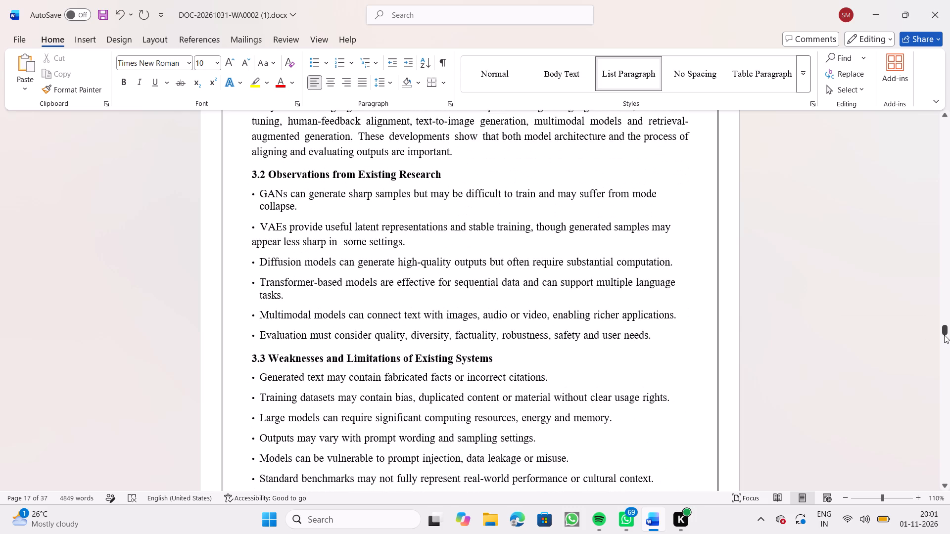
{"action": "left_click", "coordinate": [944, 335]}
{"action": "left_click", "coordinate": [945, 355]}
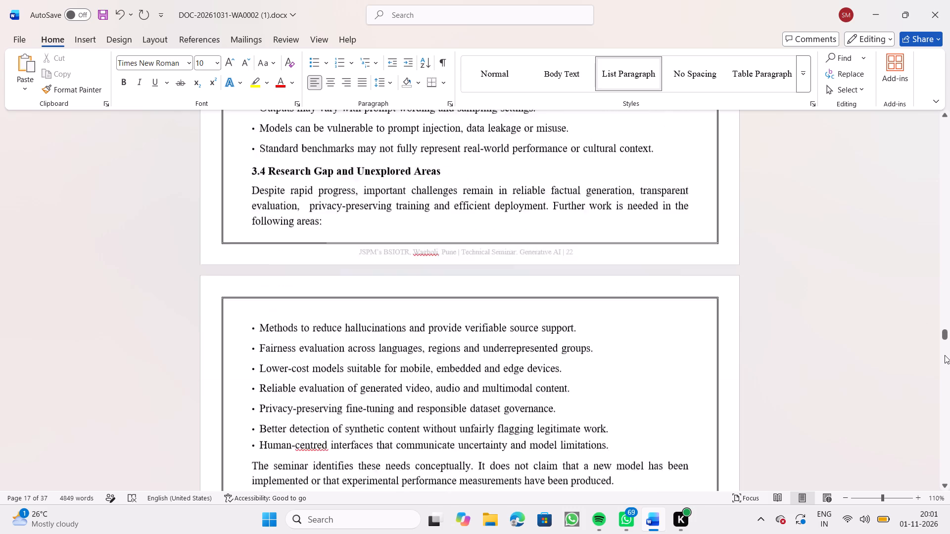
{"action": "double_click", "coordinate": [945, 355]}
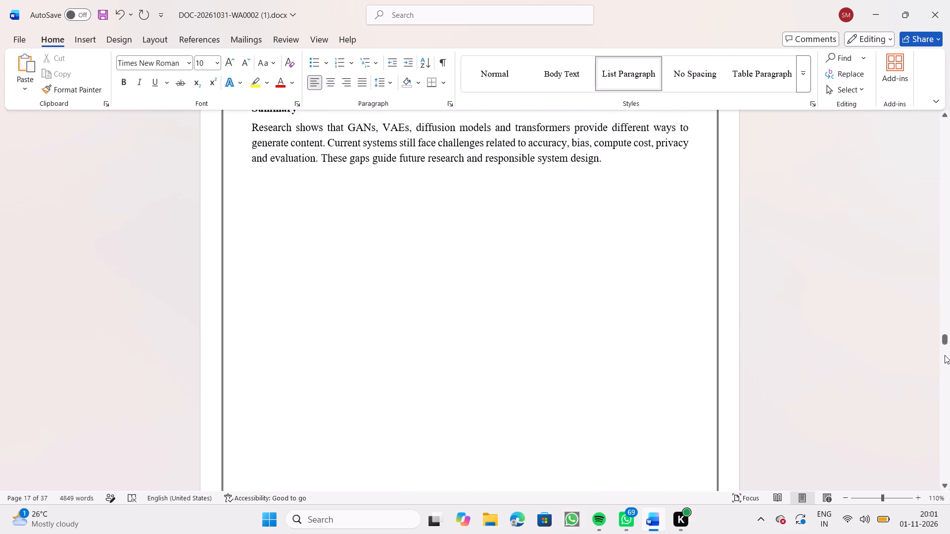
{"action": "triple_click", "coordinate": [945, 355]}
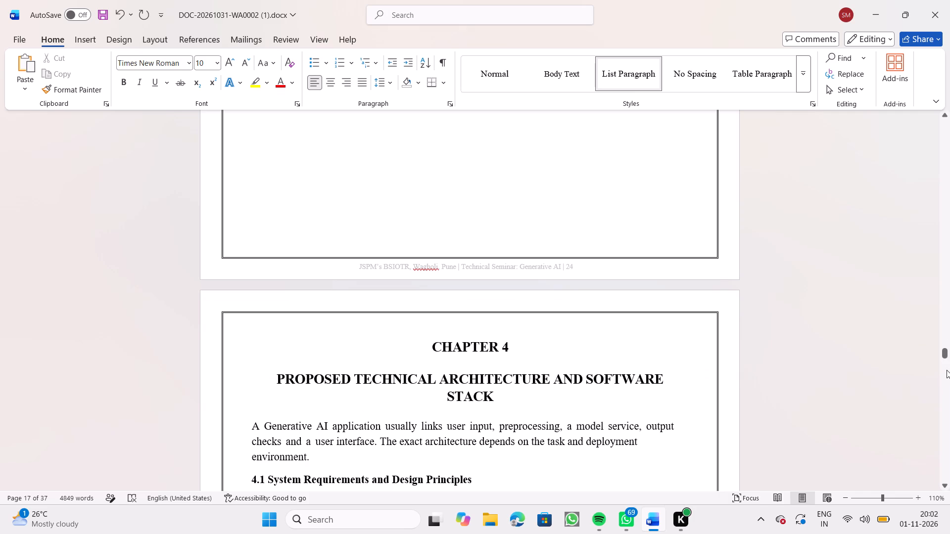
{"action": "left_click", "coordinate": [946, 367]}
{"action": "left_click", "coordinate": [946, 367]}
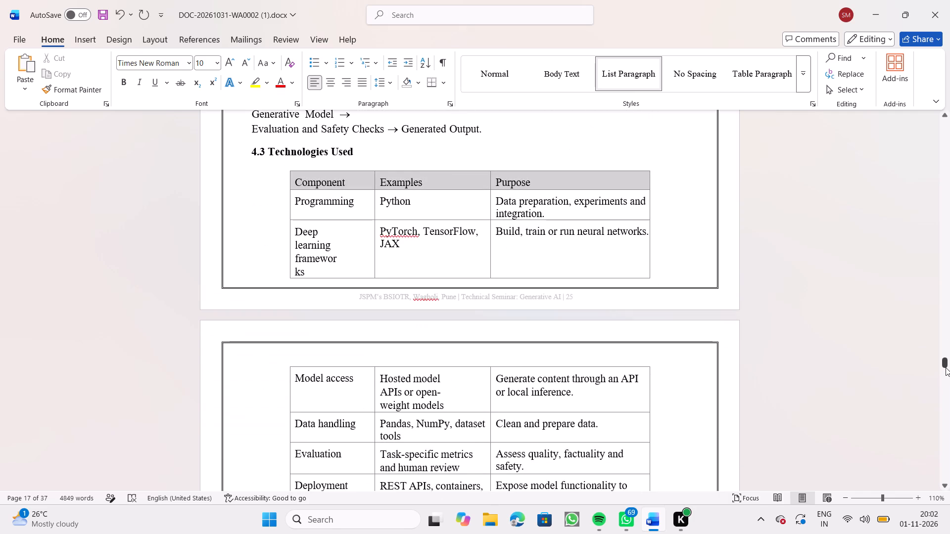
{"action": "left_click", "coordinate": [946, 367]}
{"action": "left_click", "coordinate": [942, 376]}
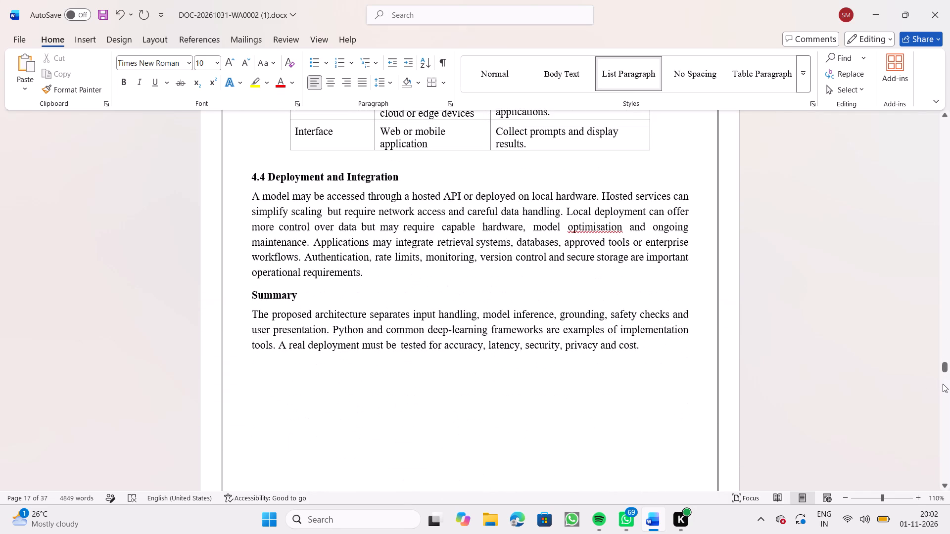
{"action": "left_click", "coordinate": [943, 384]}
{"action": "left_click", "coordinate": [946, 393]}
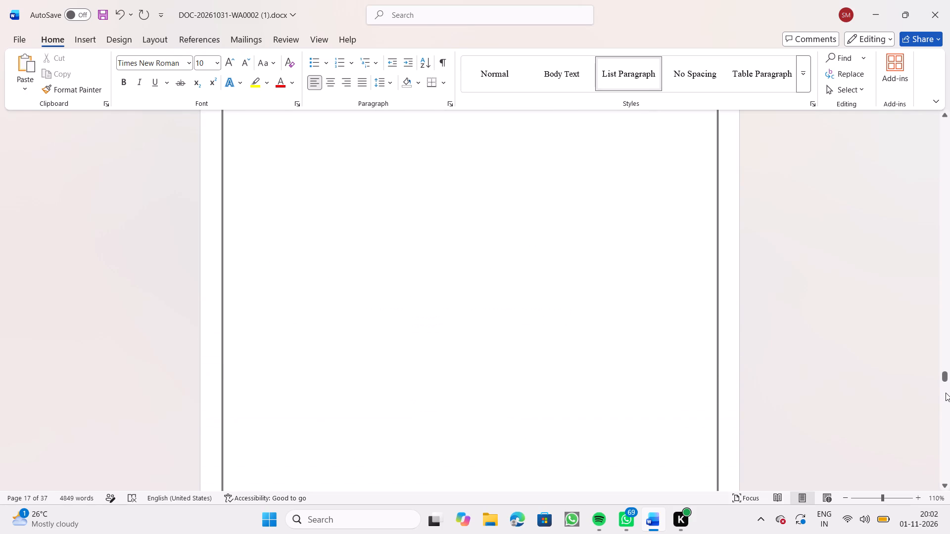
Examine the headings, lists, table and page gaps of Chapters 5, 6 and 7, through the Chapter 7 Summary.
{"action": "double_click", "coordinate": [946, 393]}
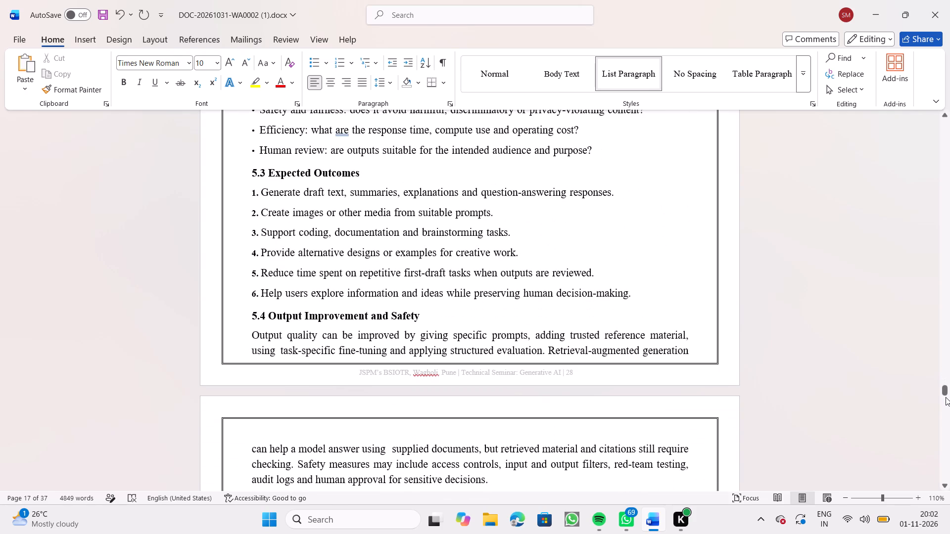
{"action": "left_click", "coordinate": [945, 402]}
{"action": "left_click", "coordinate": [945, 402]}
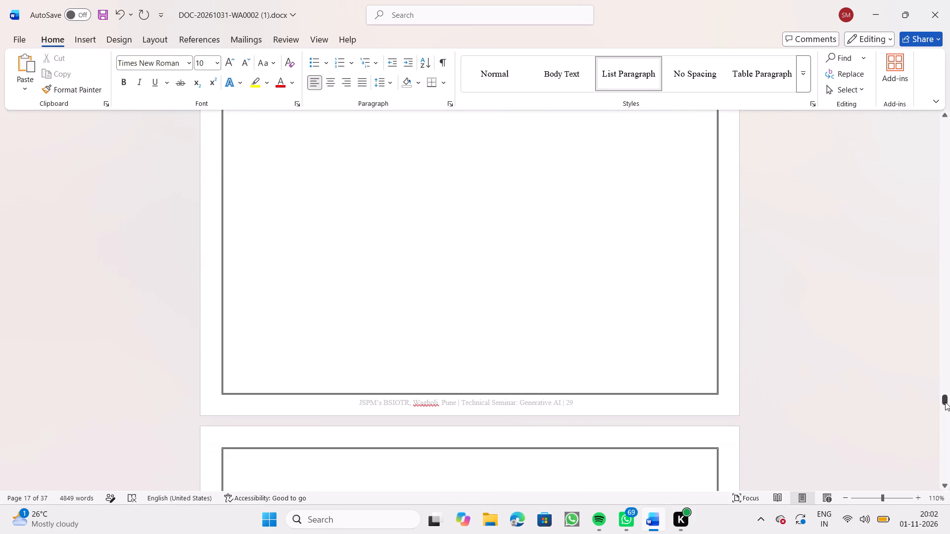
{"action": "double_click", "coordinate": [944, 414]}
{"action": "left_click_drag", "start_coordinate": [944, 414], "coordinate": [945, 421]}
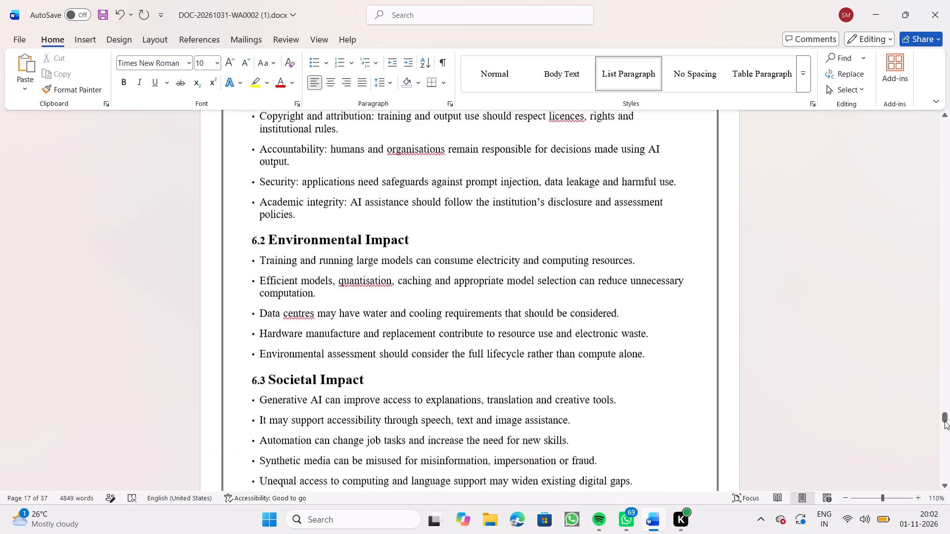
{"action": "left_click_drag", "start_coordinate": [945, 421], "coordinate": [945, 427]}
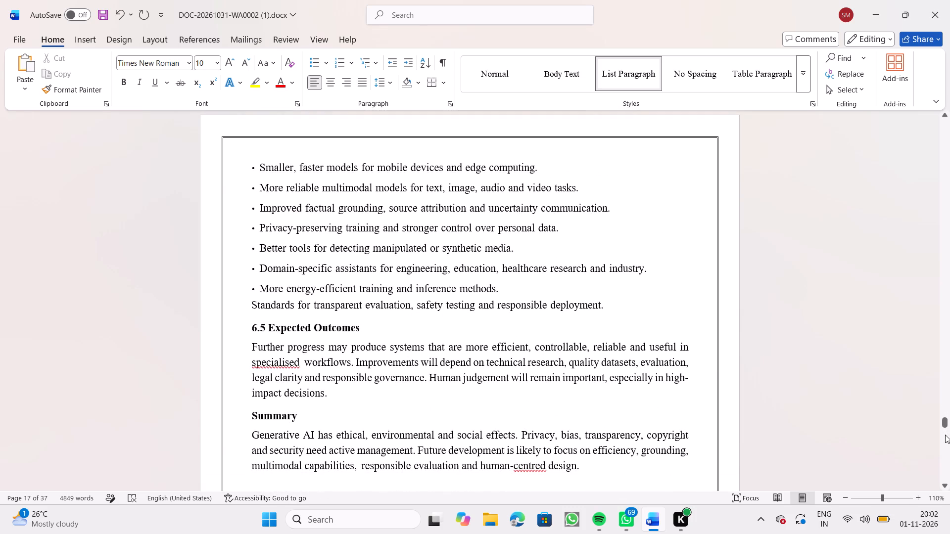
{"action": "left_click", "coordinate": [945, 435]}
{"action": "left_click", "coordinate": [945, 435]}
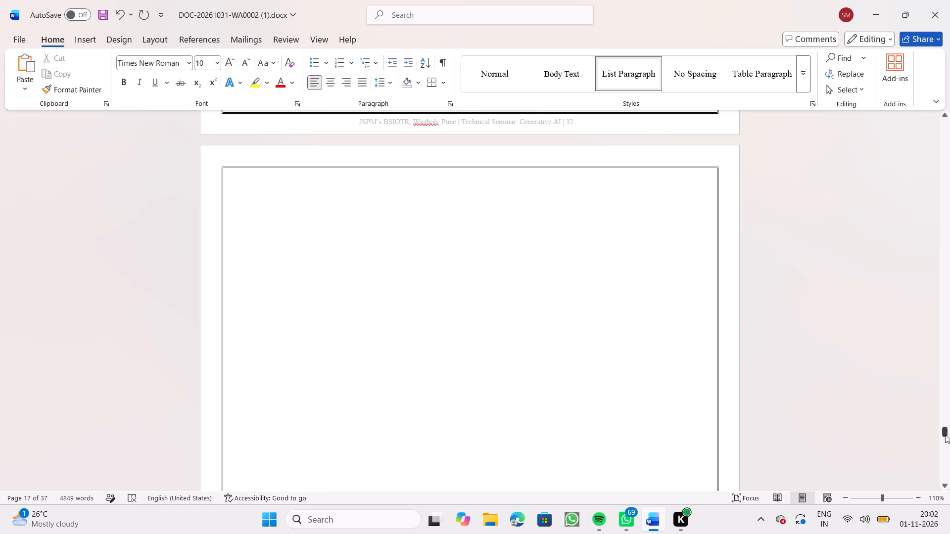
{"action": "left_click", "coordinate": [946, 442]}
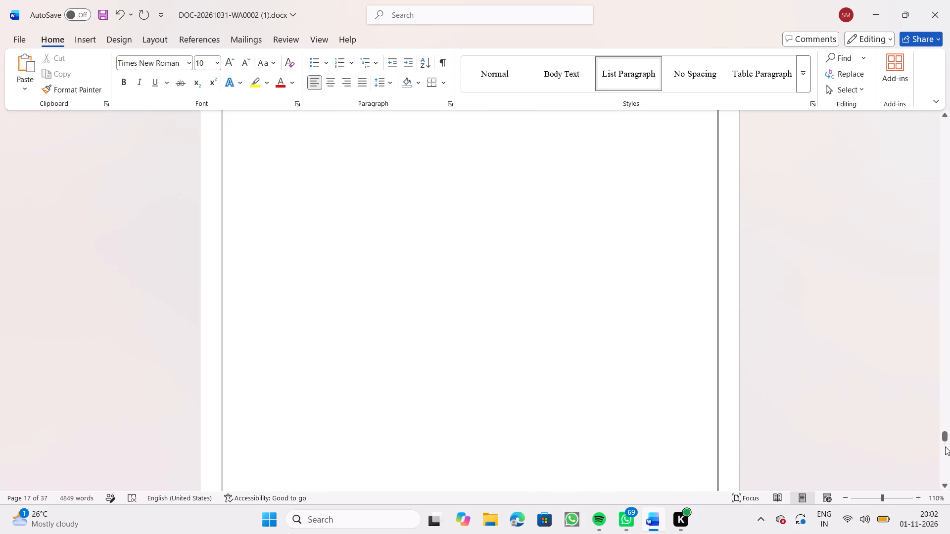
{"action": "left_click", "coordinate": [945, 446]}
{"action": "left_click", "coordinate": [945, 446]}
{"action": "left_click", "coordinate": [945, 446]}
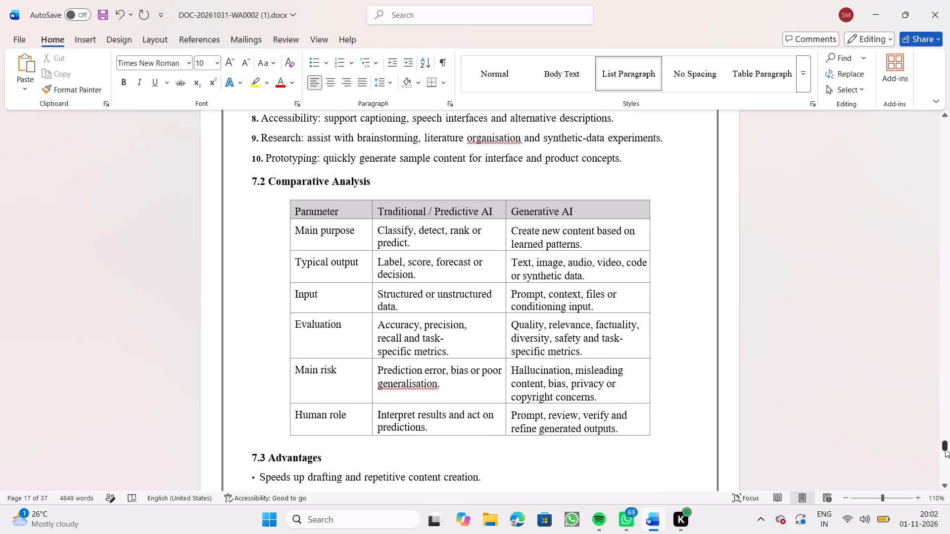
{"action": "left_click", "coordinate": [944, 455]}
{"action": "left_click", "coordinate": [944, 455]}
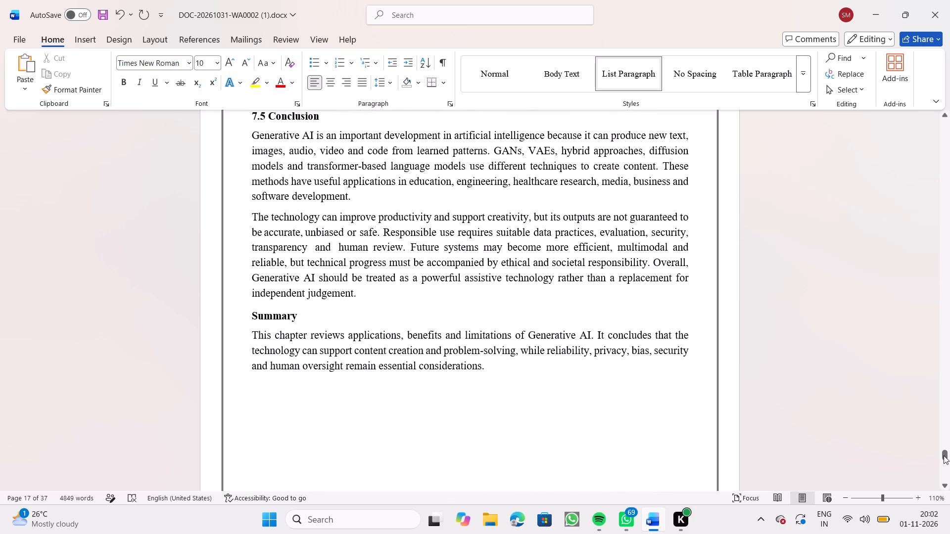
{"action": "left_click", "coordinate": [944, 455]}
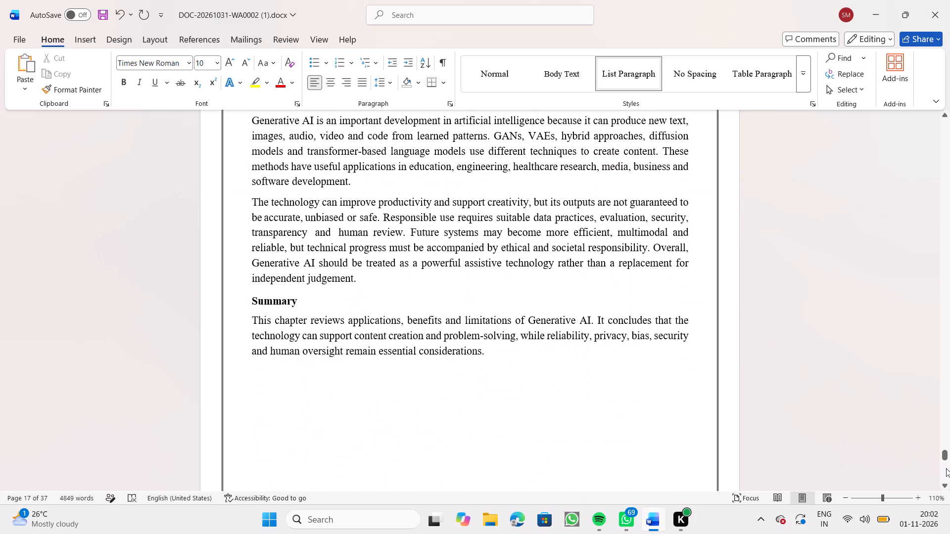
Check the font sizes of the first reference entries and the REFERENCES heading on the last page.
{"action": "double_click", "coordinate": [946, 468]}
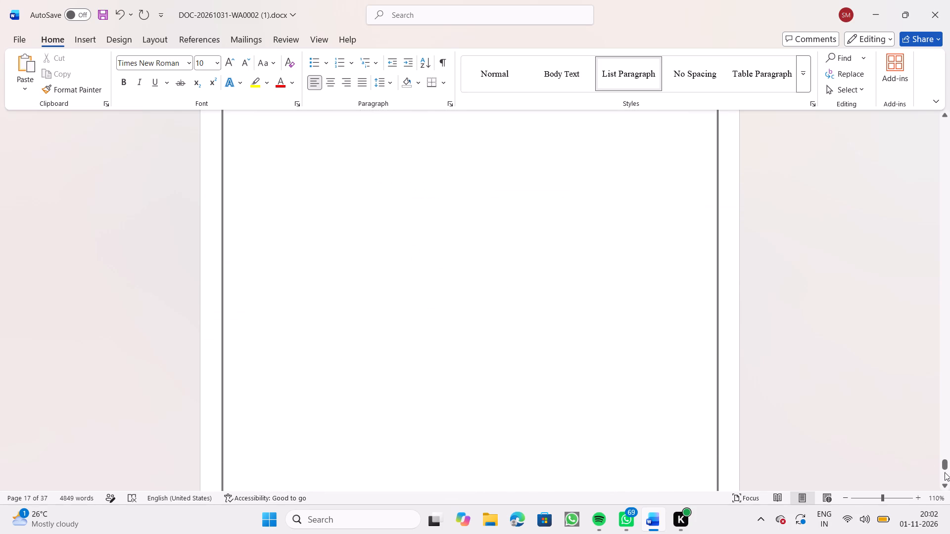
{"action": "left_click", "coordinate": [945, 472]}
{"action": "left_click", "coordinate": [945, 472]}
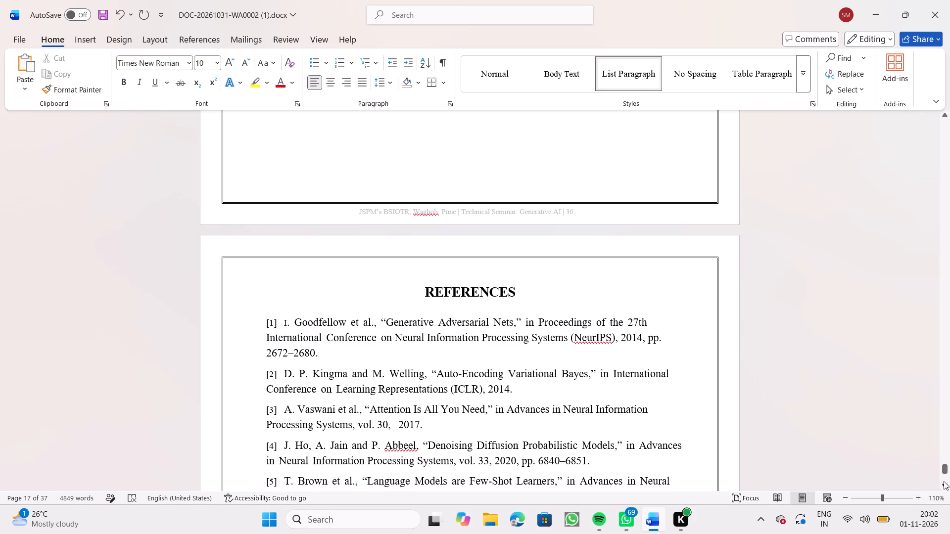
{"action": "left_click", "coordinate": [944, 481]}
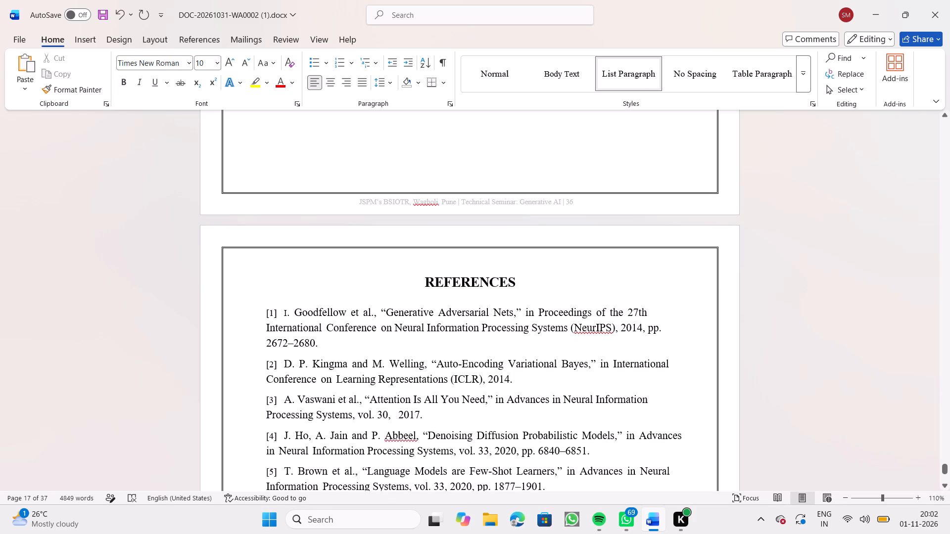
{"action": "left_click", "coordinate": [293, 314]}
{"action": "left_click_drag", "start_coordinate": [293, 314], "coordinate": [294, 314]}
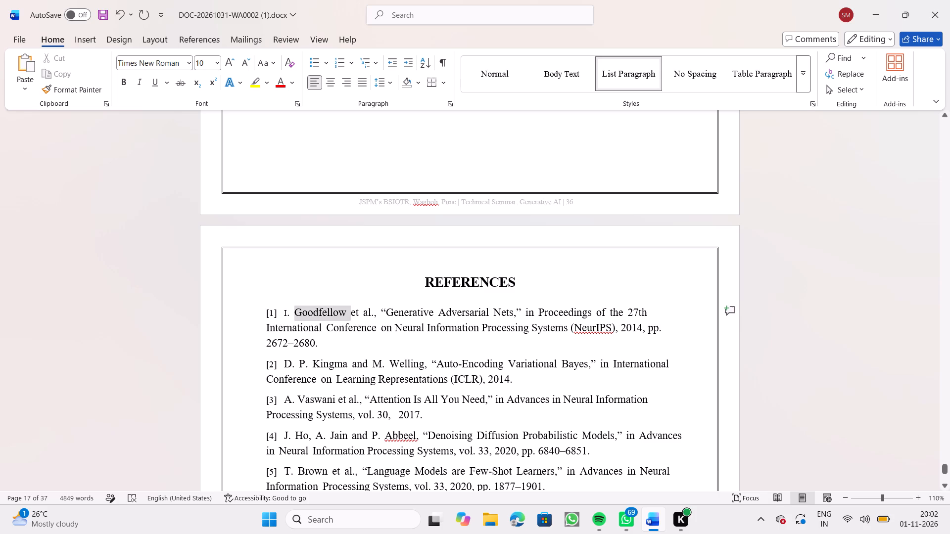
{"action": "left_click_drag", "start_coordinate": [294, 314], "coordinate": [322, 429]}
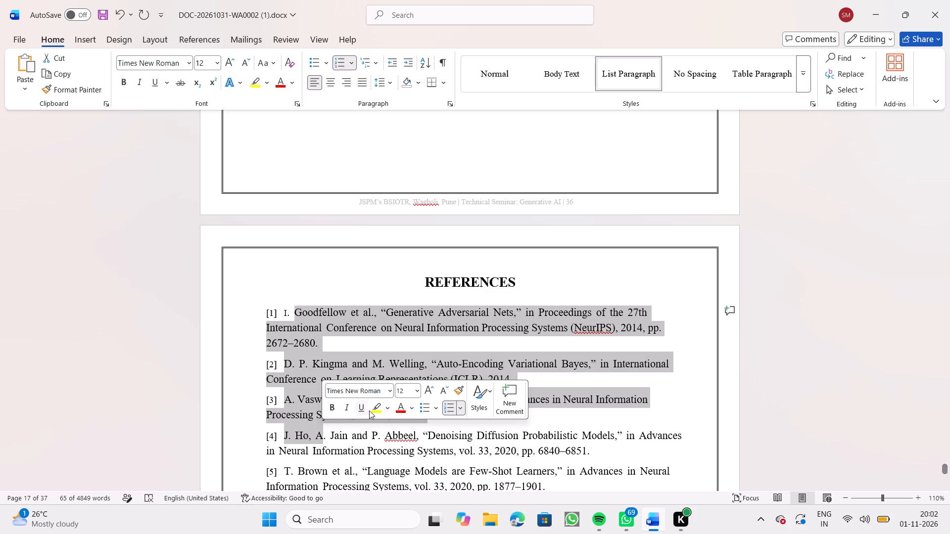
{"action": "scroll", "coordinate": [90, 254], "scroll_direction": "left", "scroll_amount": 1}
{"action": "left_click", "coordinate": [137, 269]}
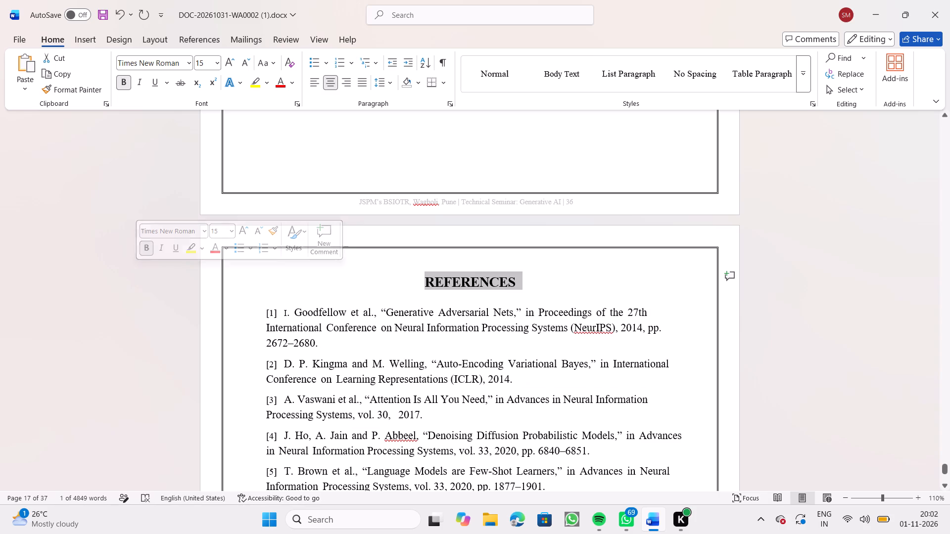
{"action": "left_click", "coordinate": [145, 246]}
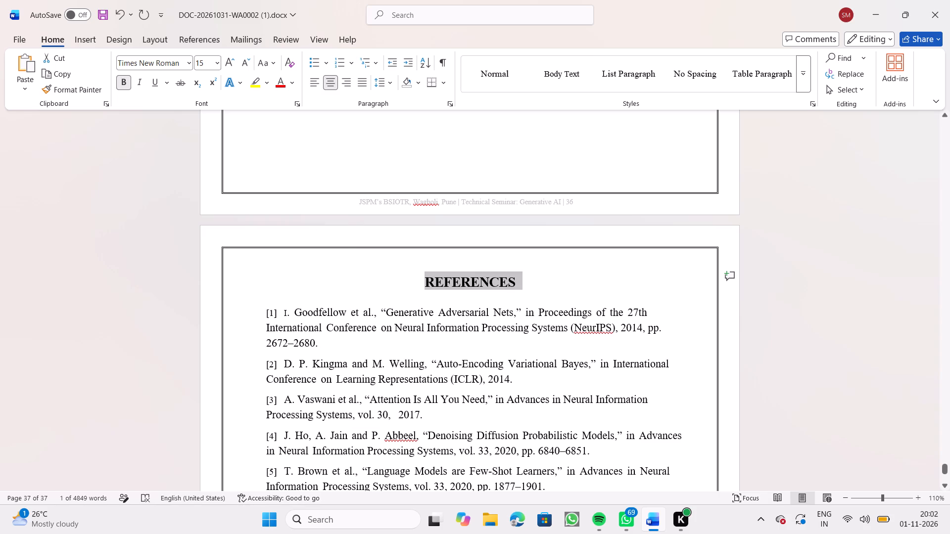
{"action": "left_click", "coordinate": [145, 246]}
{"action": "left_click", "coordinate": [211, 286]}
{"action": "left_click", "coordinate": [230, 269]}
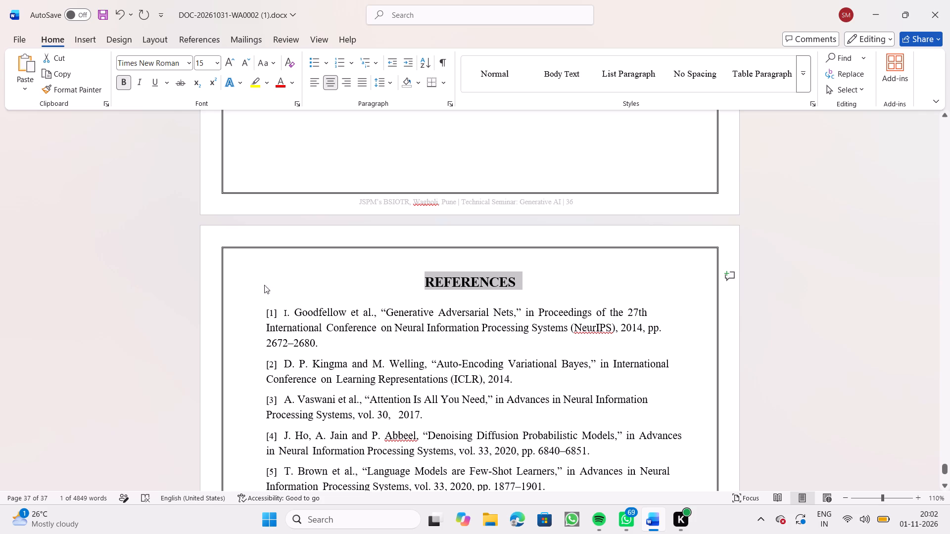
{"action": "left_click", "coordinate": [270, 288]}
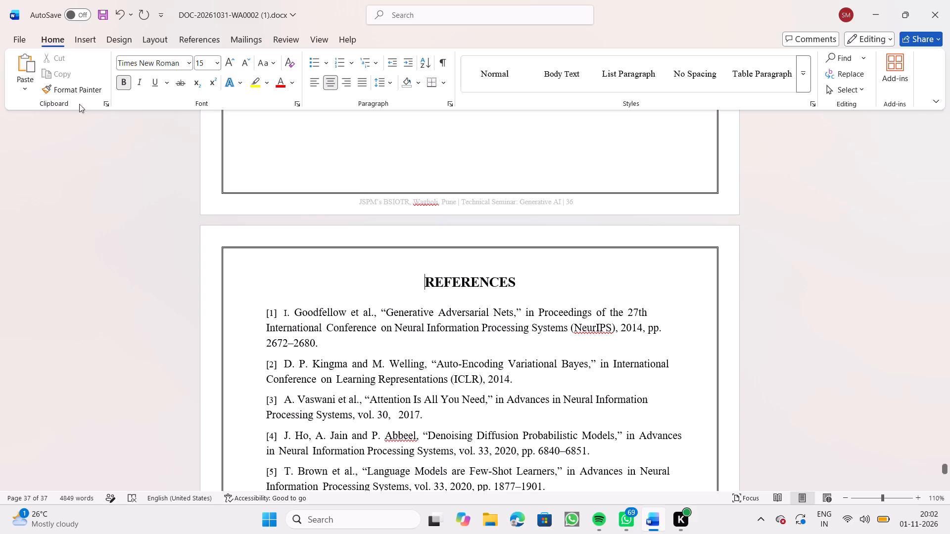
Save a copy of the report to the "case studies and reports" folder on drive E.
{"action": "left_click", "coordinate": [17, 37]}
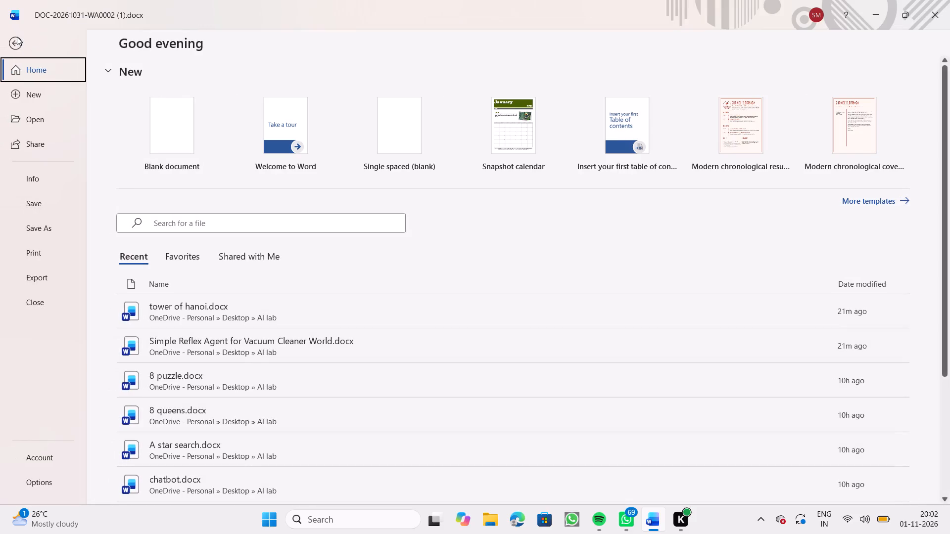
{"action": "left_click", "coordinate": [37, 230]}
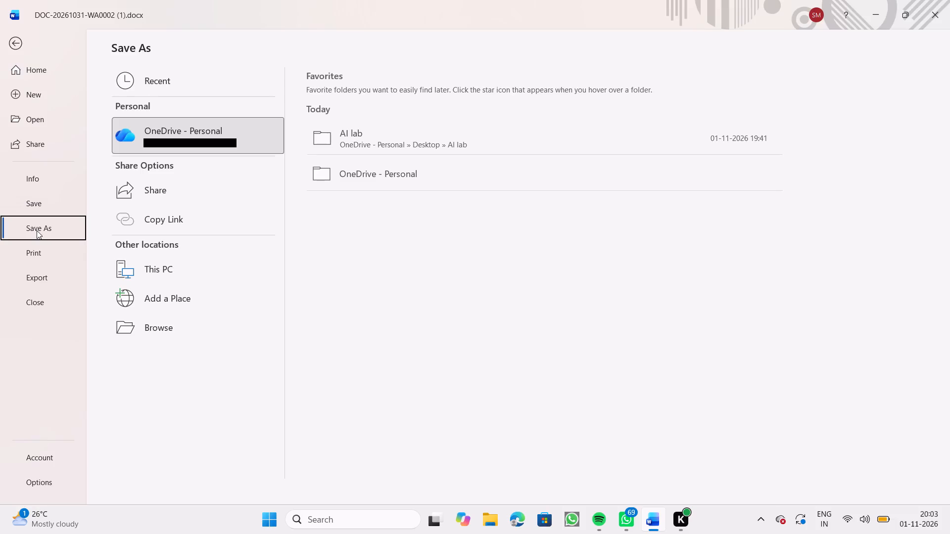
{"action": "left_click", "coordinate": [37, 230]}
{"action": "double_click", "coordinate": [37, 230]}
{"action": "double_click", "coordinate": [170, 272]}
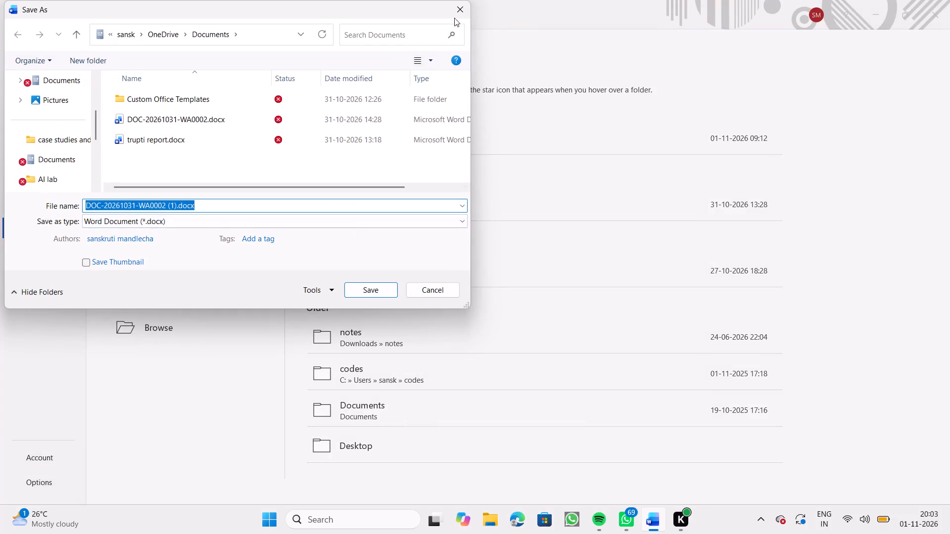
{"action": "left_click", "coordinate": [455, 14]}
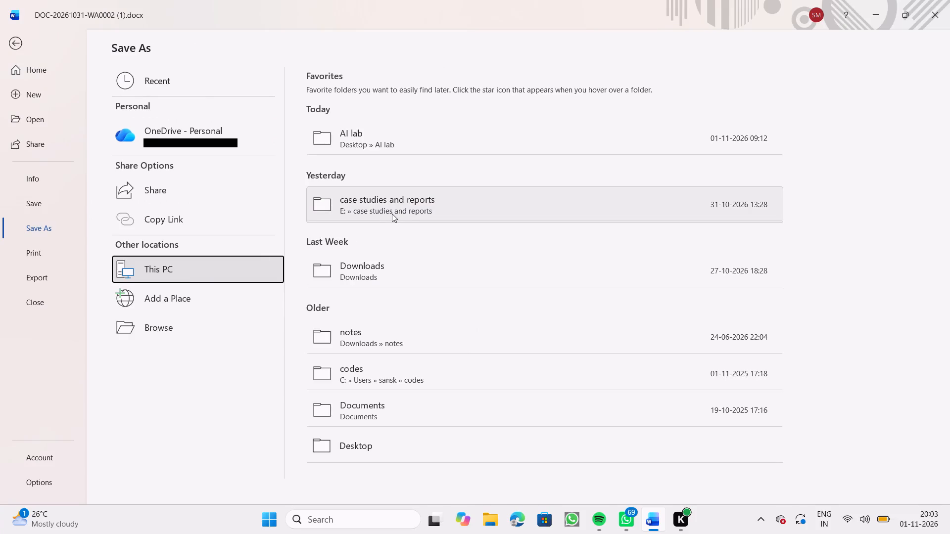
{"action": "double_click", "coordinate": [392, 214]}
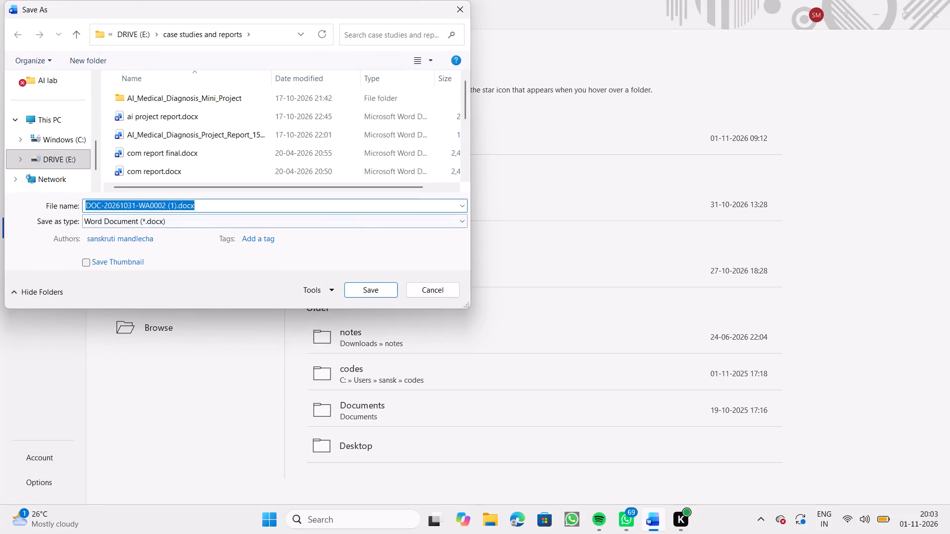
Name the report copy "trupti" and save it as a Word document in the "case studies and reports" folder.
{"action": "key", "text": "BackSpace"}
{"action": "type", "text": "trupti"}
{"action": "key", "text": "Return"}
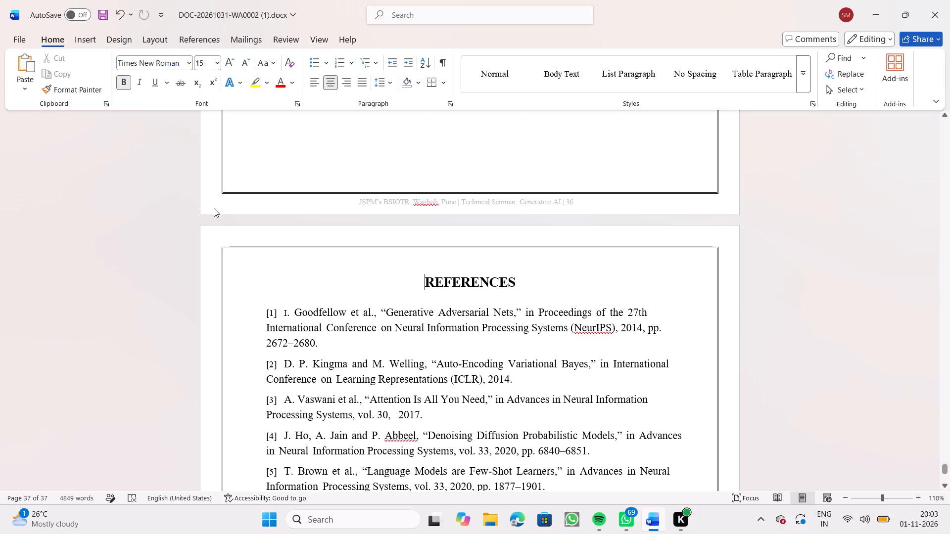
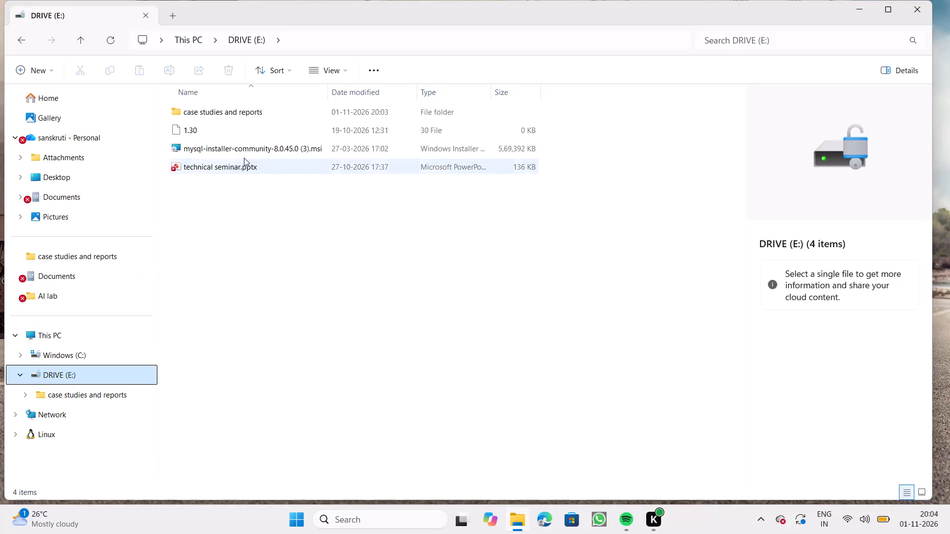
Copy the saved "trupti" Word document from the "case studies and reports" folder on drive E to the clipboard.
{"action": "double_click", "coordinate": [256, 116]}
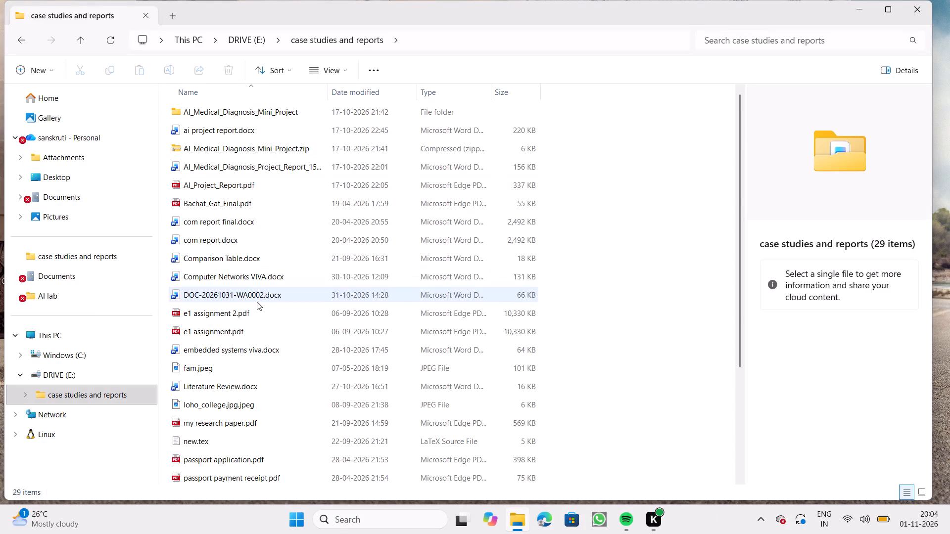
{"action": "scroll", "coordinate": [257, 302], "scroll_direction": "down", "scroll_amount": 6}
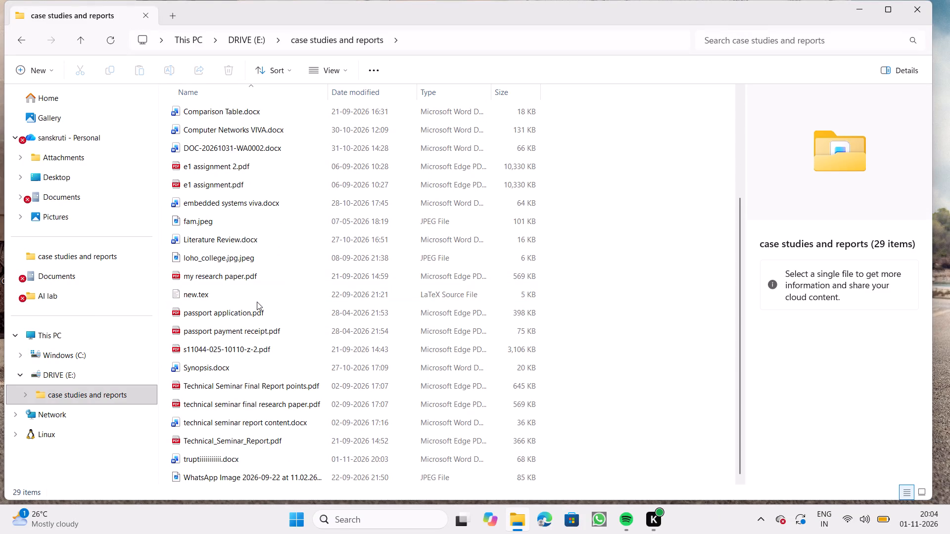
{"action": "left_click", "coordinate": [226, 459]}
{"action": "key", "text": "ctrl+c"}
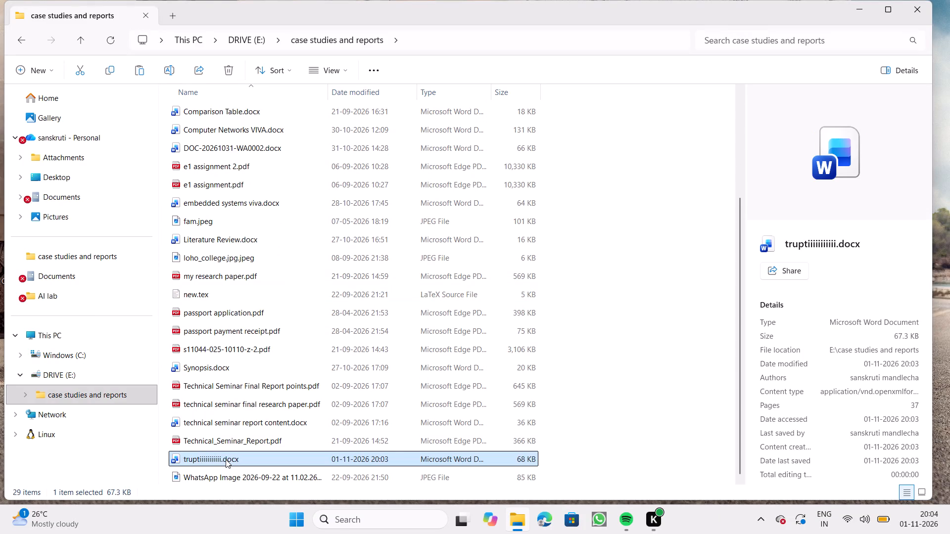
{"action": "left_click", "coordinate": [854, 6]}
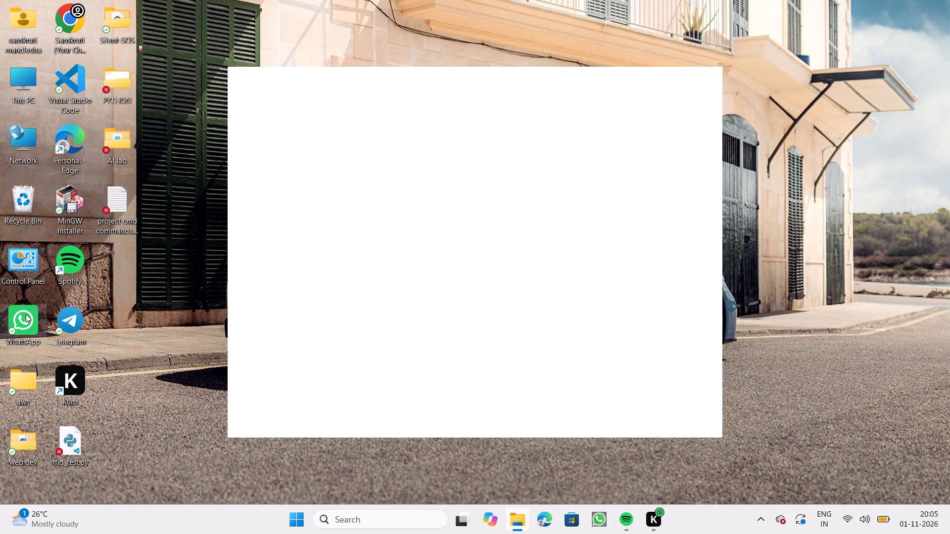
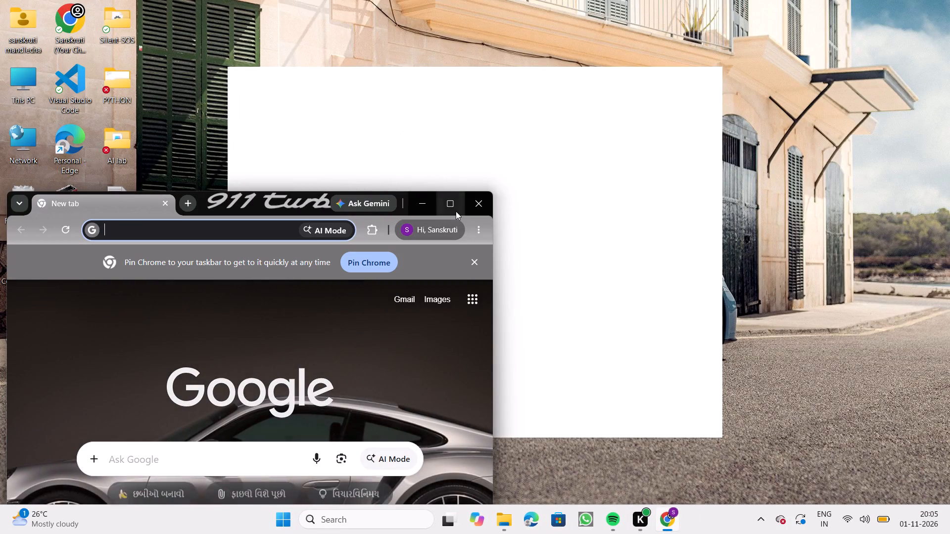
Maximize the Chrome window and activate the Google search box on the new tab page for a query.
{"action": "left_click", "coordinate": [456, 211]}
{"action": "left_click", "coordinate": [364, 270]}
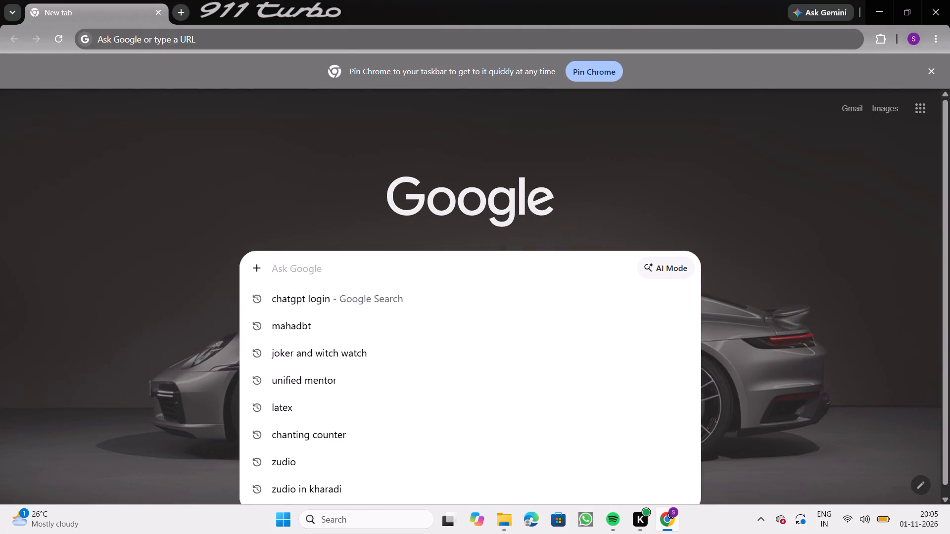
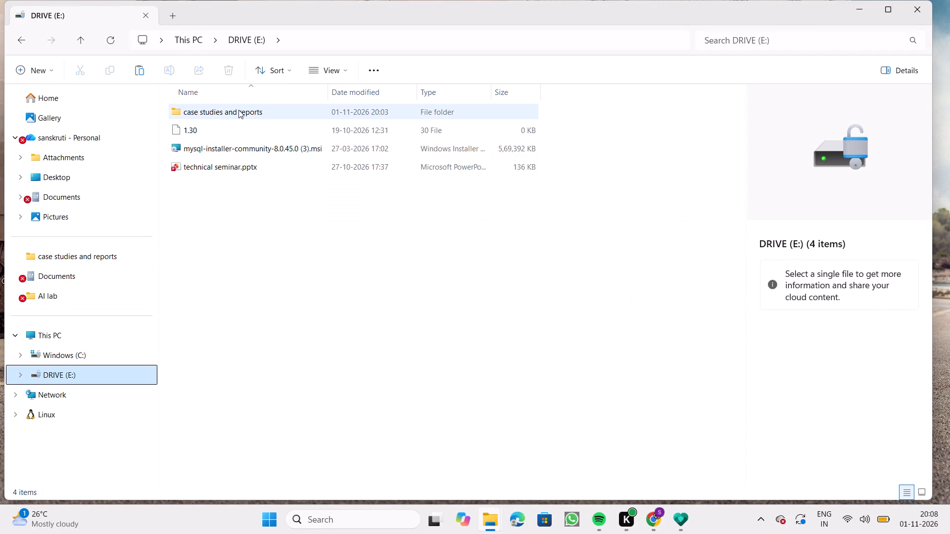
Open the Word report whose name starts with "trupti" from the "case studies and reports" folder on drive E.
{"action": "double_click", "coordinate": [238, 110]}
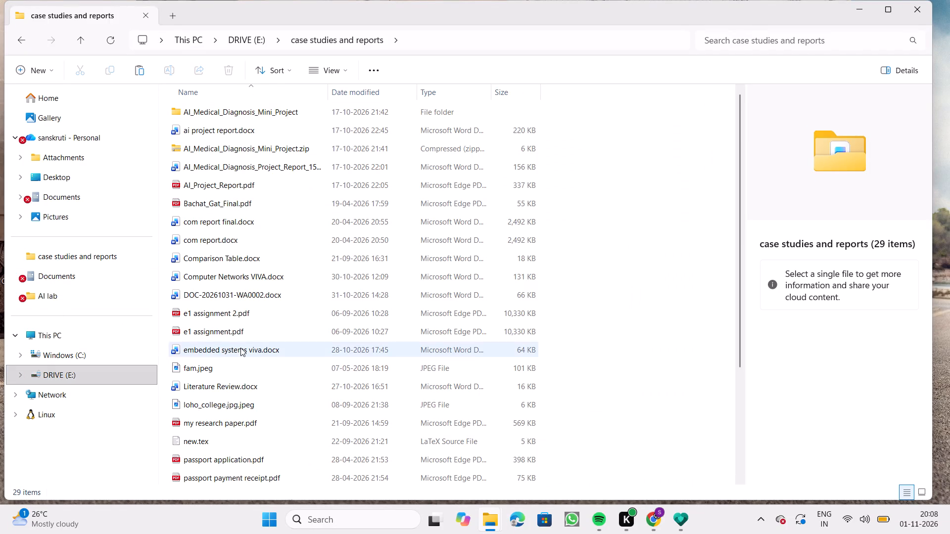
{"action": "scroll", "coordinate": [214, 439], "scroll_direction": "down", "scroll_amount": 2}
{"action": "scroll", "coordinate": [214, 439], "scroll_direction": "up", "scroll_amount": 1}
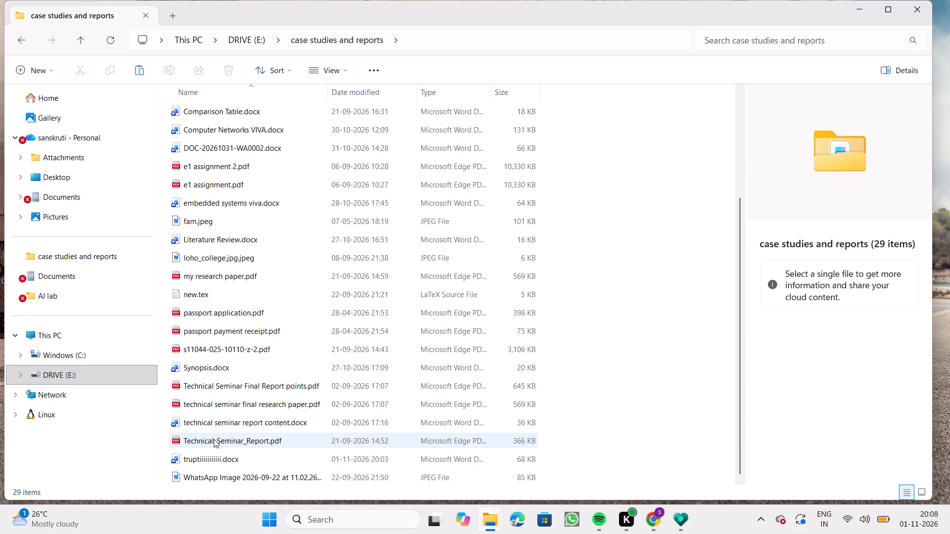
{"action": "scroll", "coordinate": [214, 439], "scroll_direction": "up", "scroll_amount": 2}
{"action": "scroll", "coordinate": [214, 439], "scroll_direction": "down", "scroll_amount": 7}
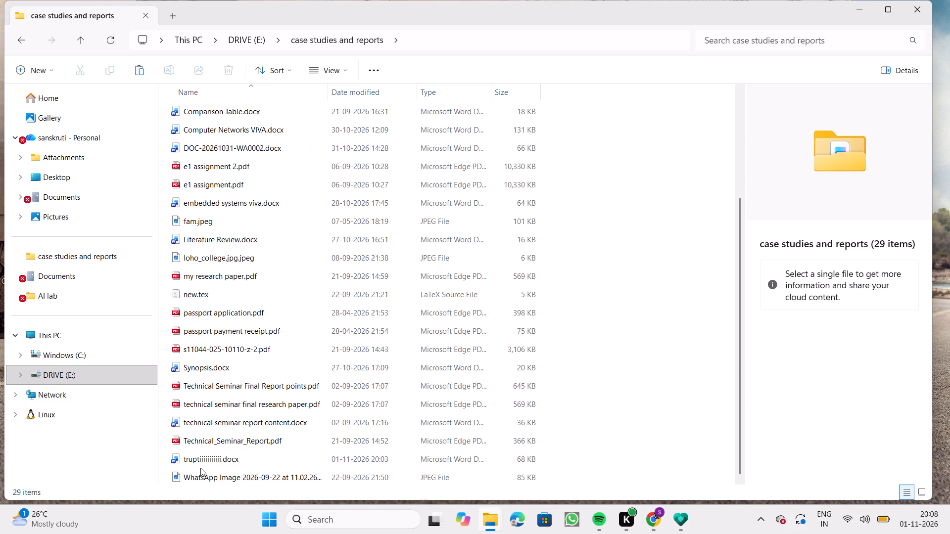
{"action": "double_click", "coordinate": [205, 456]}
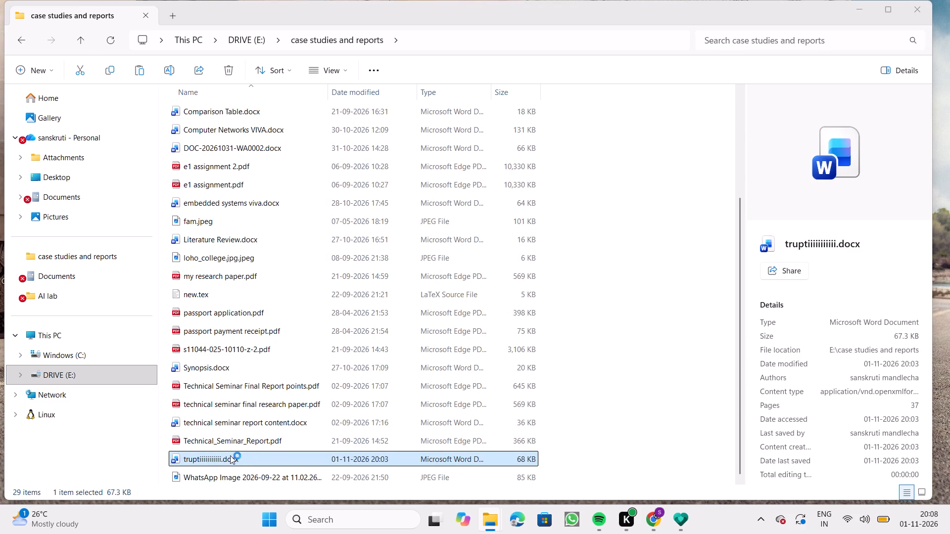
Examine the saved report copy's front pages, from the cover through the abstract, contents and nomenclature table to Chapter 1.
{"action": "left_click", "coordinate": [767, 22]}
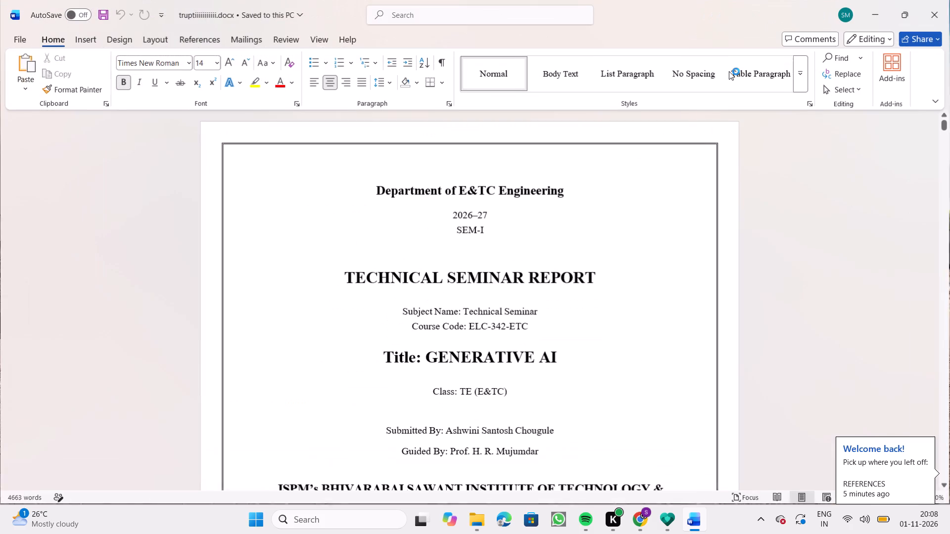
{"action": "scroll", "coordinate": [539, 222], "scroll_direction": "down", "scroll_amount": 4, "text": "ctrl"}
{"action": "scroll", "coordinate": [539, 222], "scroll_direction": "down", "scroll_amount": 1}
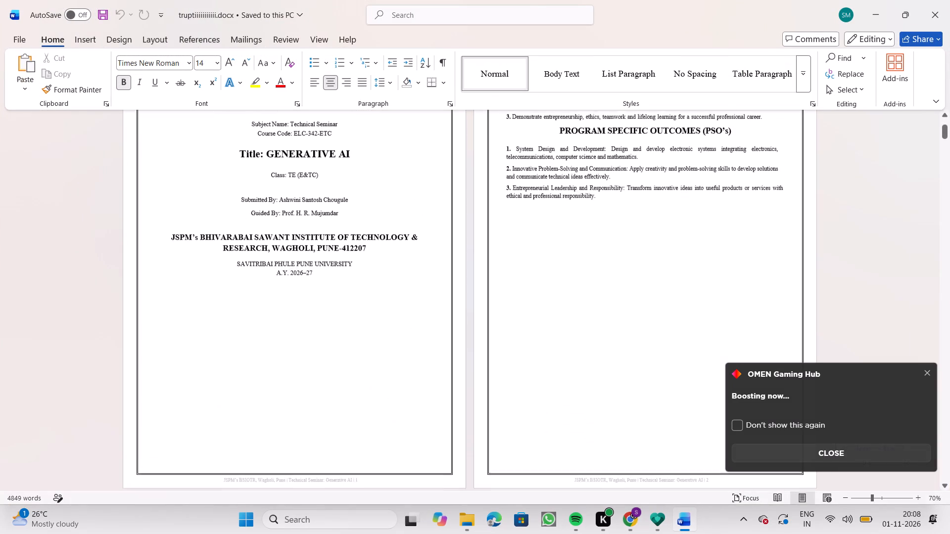
{"action": "scroll", "coordinate": [539, 222], "scroll_direction": "down", "scroll_amount": 5}
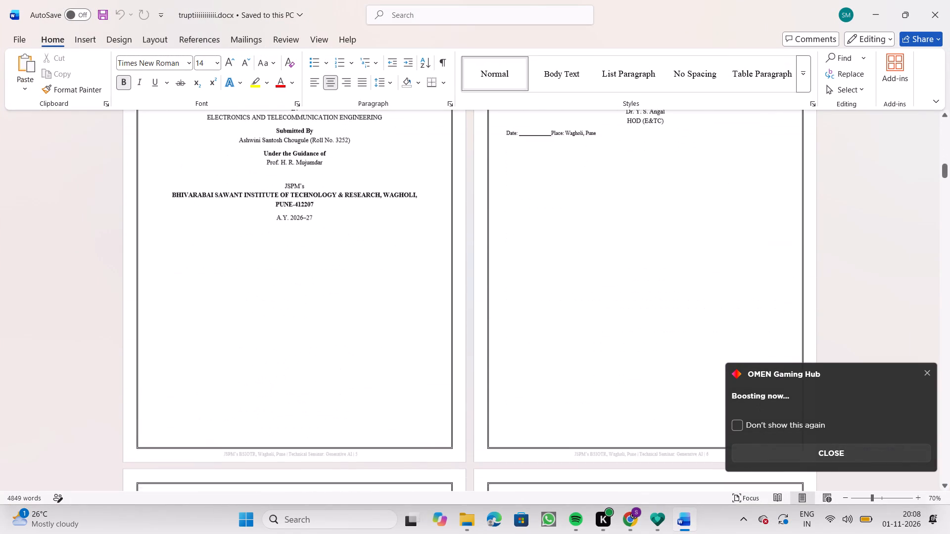
{"action": "scroll", "coordinate": [539, 222], "scroll_direction": "down", "scroll_amount": 4}
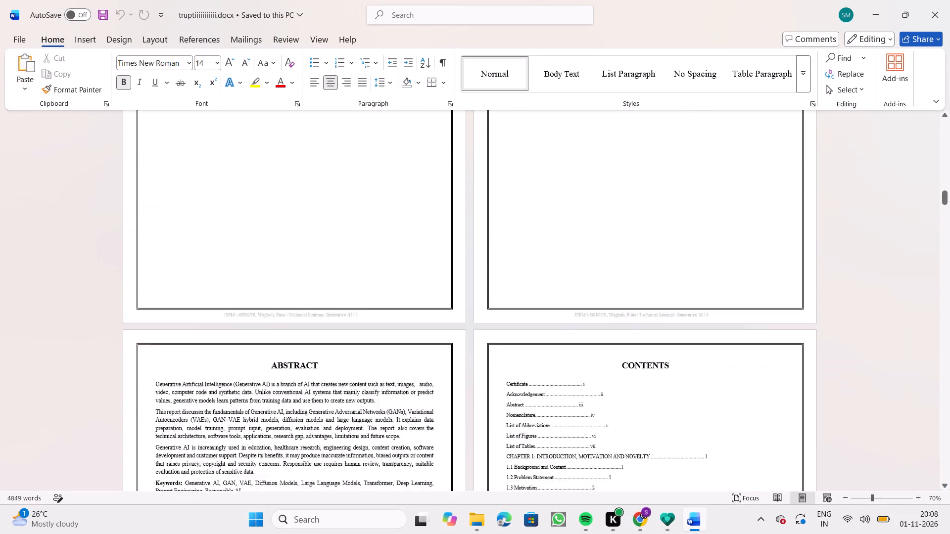
{"action": "scroll", "coordinate": [539, 222], "scroll_direction": "down", "scroll_amount": 9}
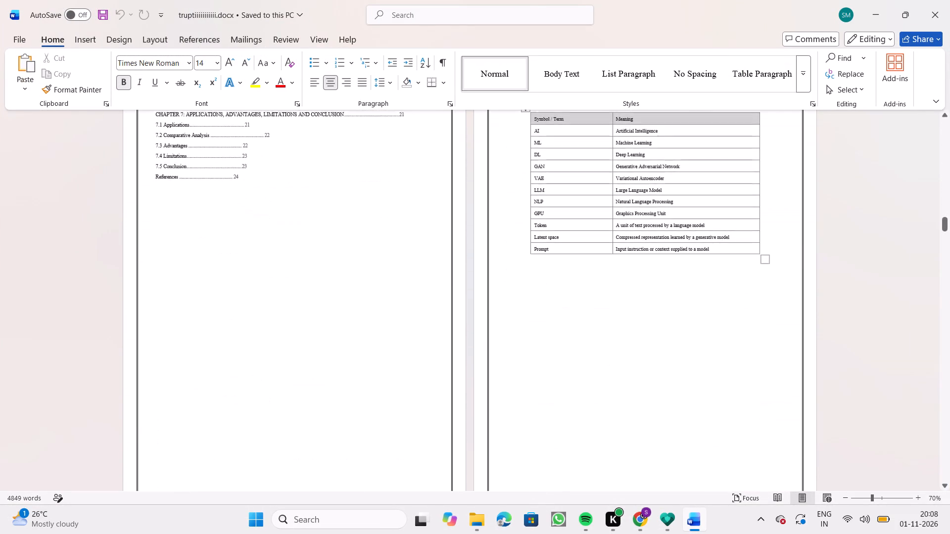
{"action": "scroll", "coordinate": [539, 222], "scroll_direction": "down", "scroll_amount": 3}
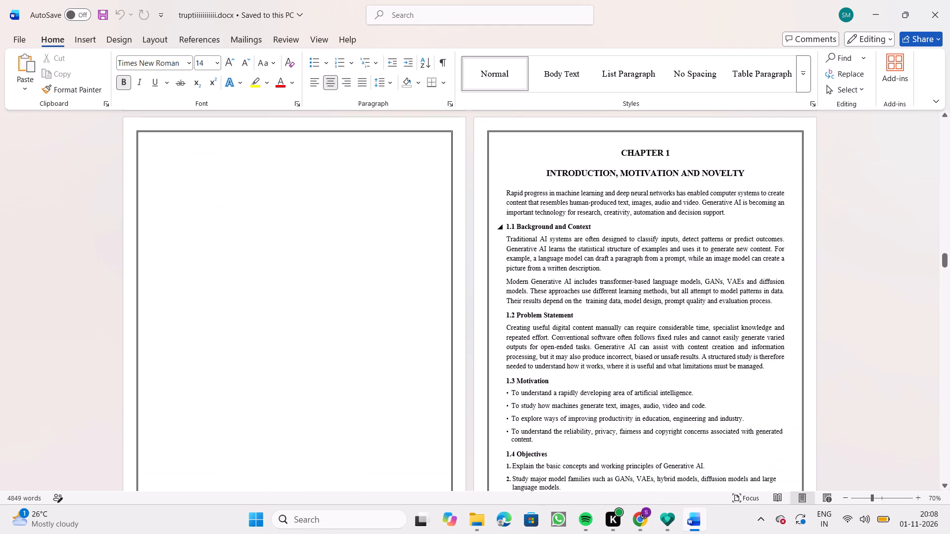
Check the font size of the Chapter 1 text from the opening paragraph through section 1.5.
{"action": "scroll", "coordinate": [539, 222], "scroll_direction": "down", "scroll_amount": 1}
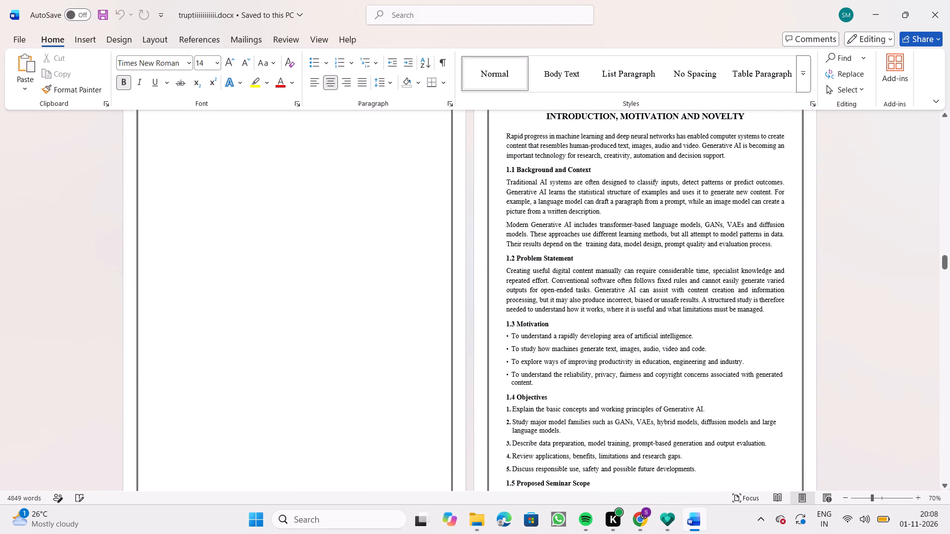
{"action": "left_click_drag", "start_coordinate": [507, 137], "coordinate": [647, 376]}
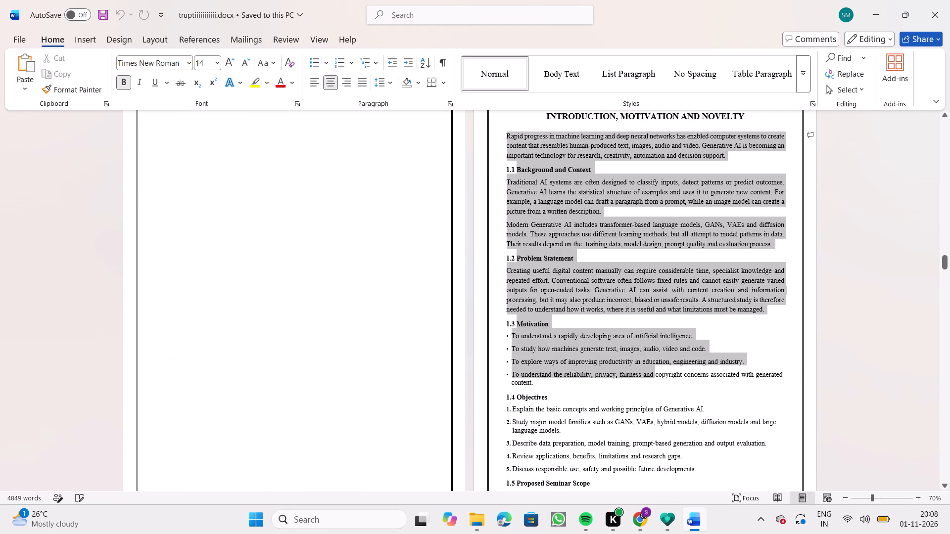
{"action": "left_click_drag", "start_coordinate": [647, 376], "coordinate": [646, 364]}
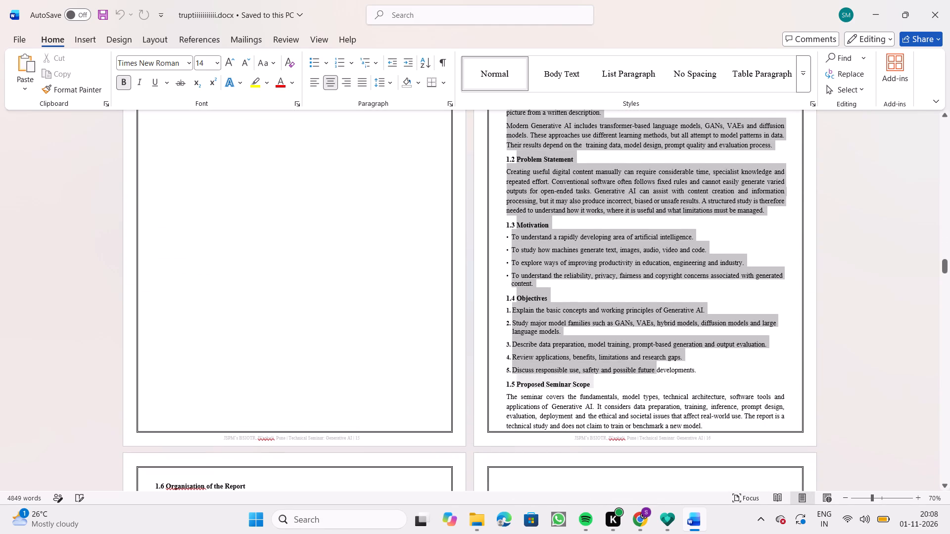
{"action": "left_click_drag", "start_coordinate": [646, 364], "coordinate": [696, 426]}
{"action": "left_click", "coordinate": [855, 323]}
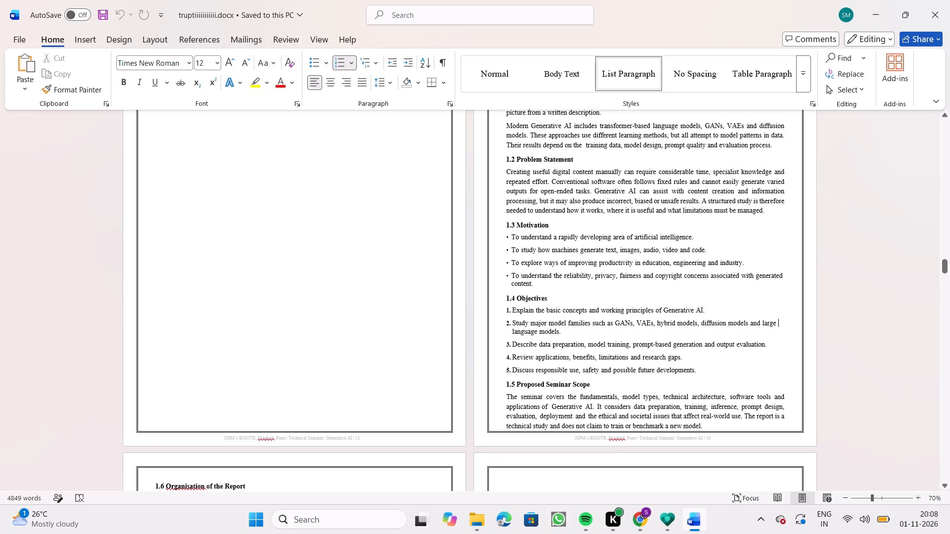
Set the opening paragraph under the Chapter 1 title to font size 12.
{"action": "scroll", "coordinate": [595, 375], "scroll_direction": "up", "scroll_amount": 1}
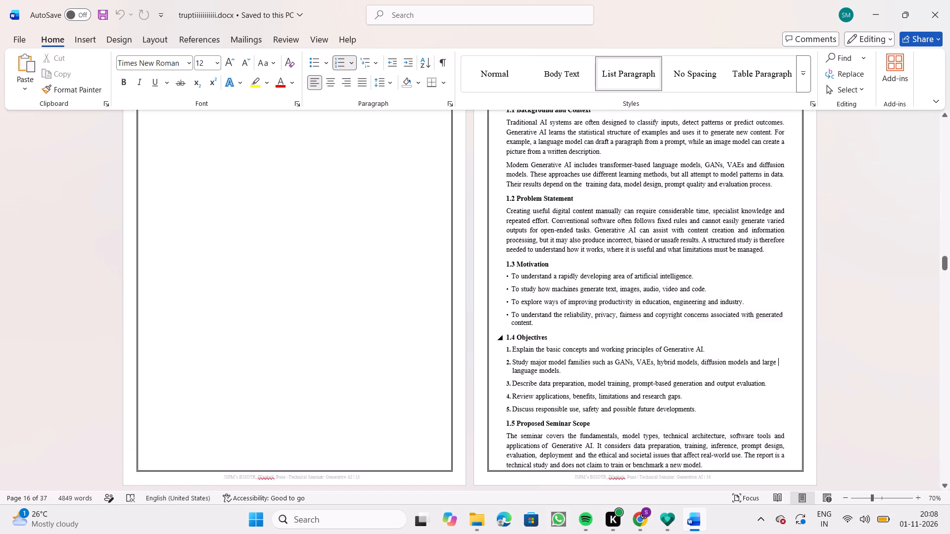
{"action": "scroll", "coordinate": [595, 375], "scroll_direction": "up", "scroll_amount": 1}
{"action": "scroll", "coordinate": [559, 179], "scroll_direction": "up", "scroll_amount": 1}
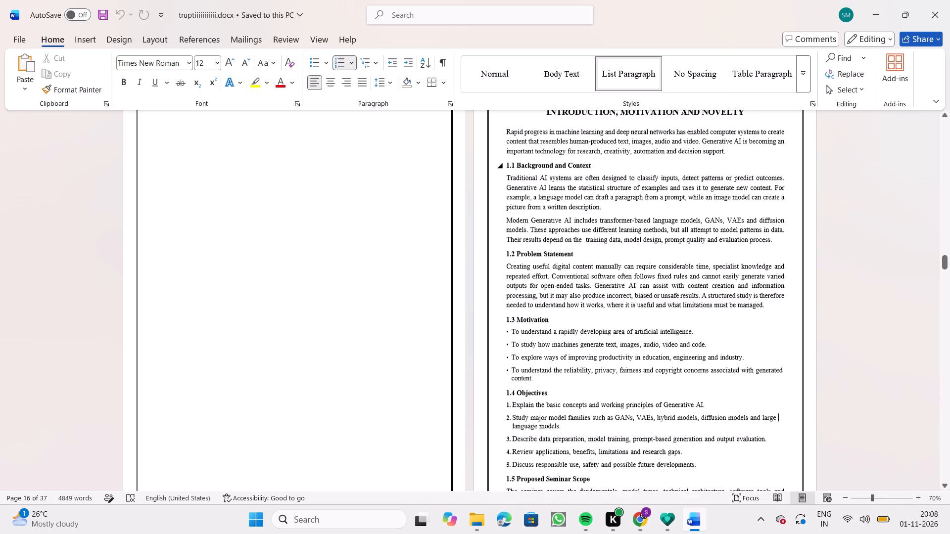
{"action": "scroll", "coordinate": [559, 179], "scroll_direction": "up", "scroll_amount": 1}
{"action": "left_click_drag", "start_coordinate": [504, 165], "coordinate": [622, 213]}
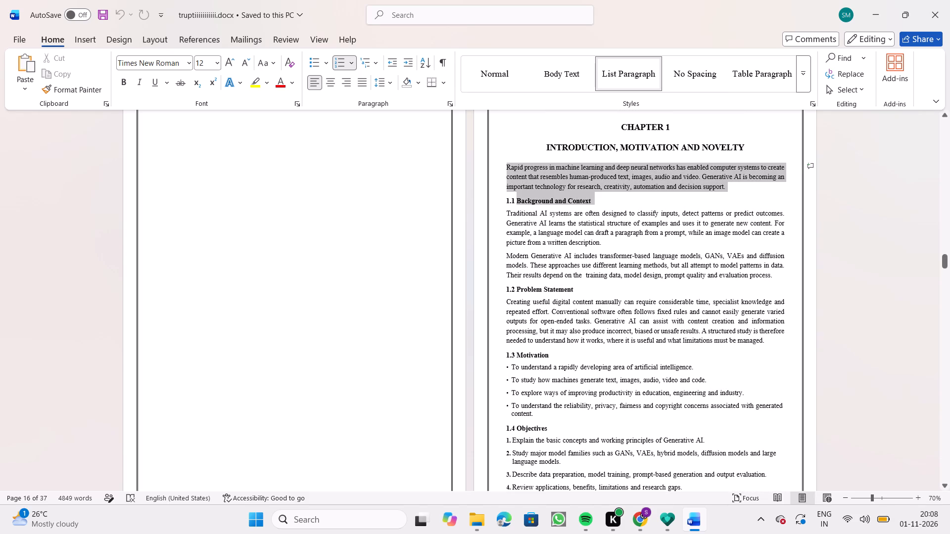
{"action": "left_click_drag", "start_coordinate": [622, 213], "coordinate": [726, 189]}
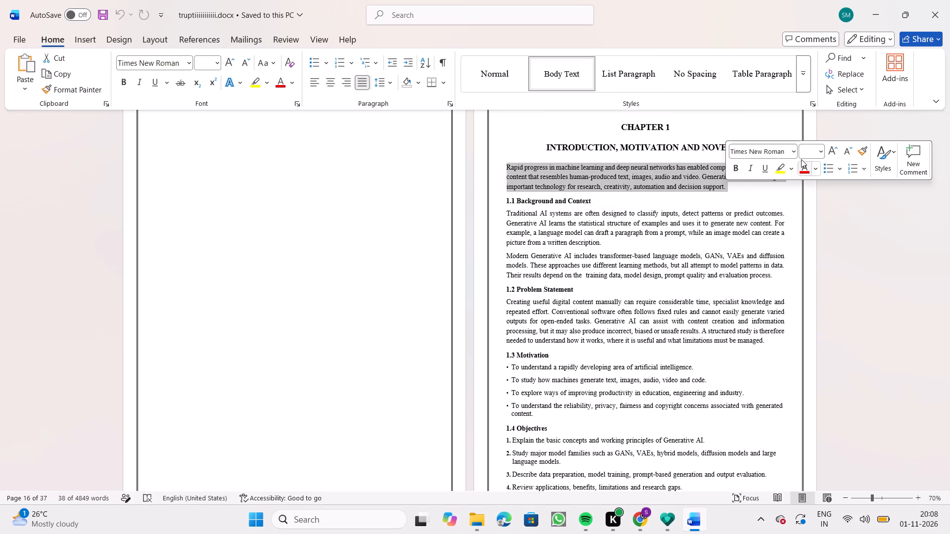
{"action": "left_click", "coordinate": [807, 154]}
{"action": "type", "text": "12"}
{"action": "key", "text": "Return"}
{"action": "left_click", "coordinate": [544, 253]}
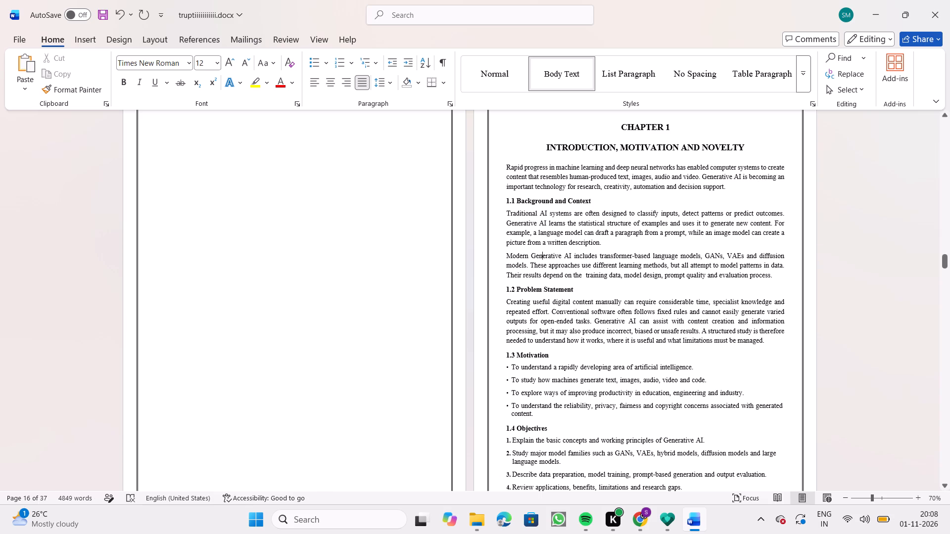
Check the font size of the 1.1 heading and the full Chapter 1 text through section 1.5 Proposed Seminar Scope.
{"action": "left_click_drag", "start_coordinate": [506, 200], "coordinate": [572, 202]}
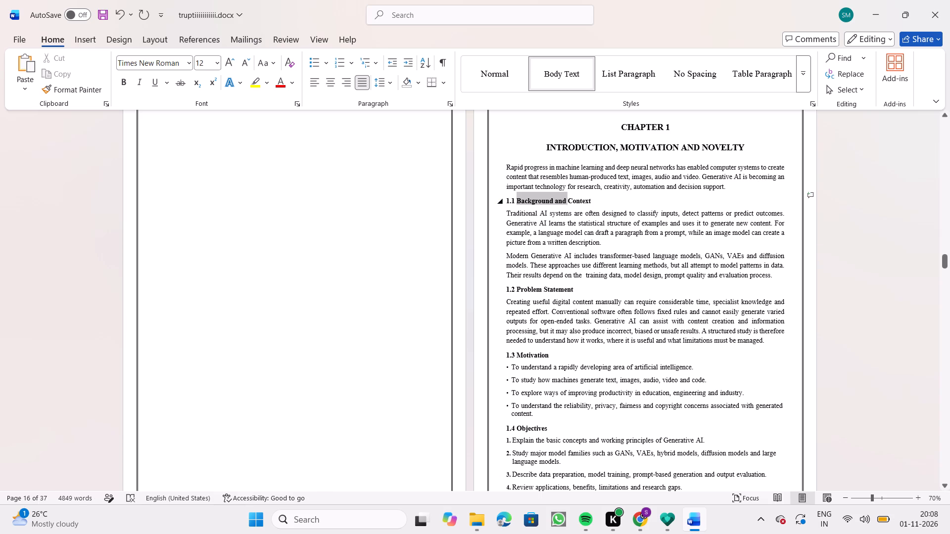
{"action": "left_click_drag", "start_coordinate": [572, 202], "coordinate": [592, 203]}
{"action": "left_click", "coordinate": [592, 203]}
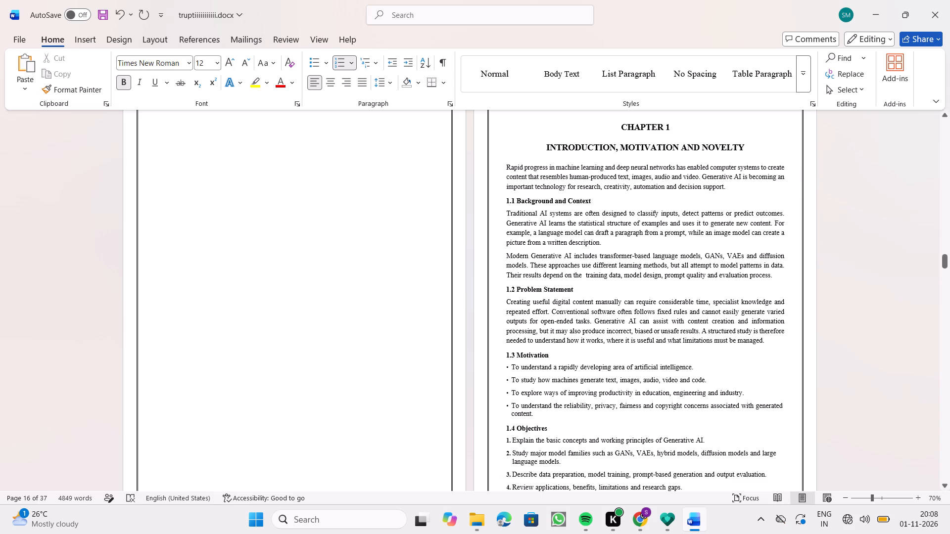
{"action": "left_click", "coordinate": [505, 168]}
{"action": "left_click_drag", "start_coordinate": [505, 168], "coordinate": [614, 411]}
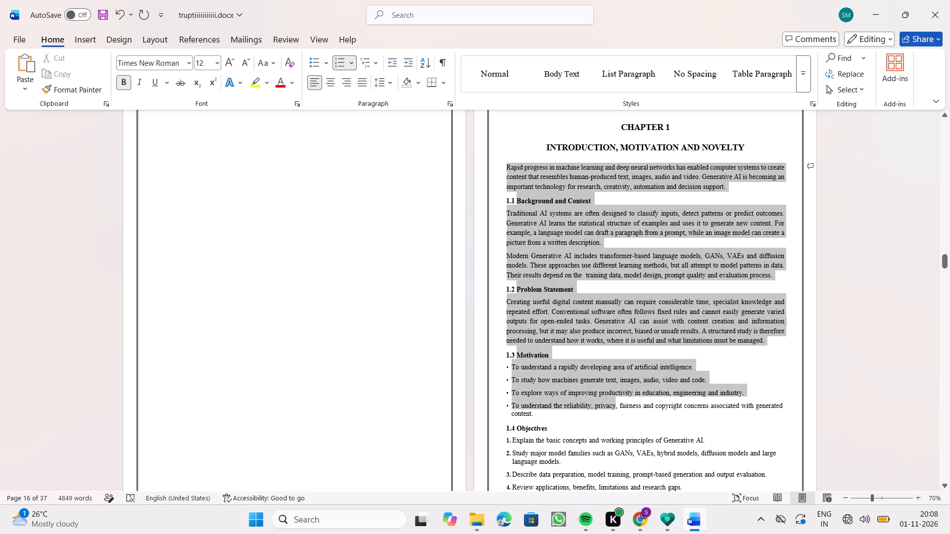
{"action": "left_click_drag", "start_coordinate": [614, 411], "coordinate": [693, 409]}
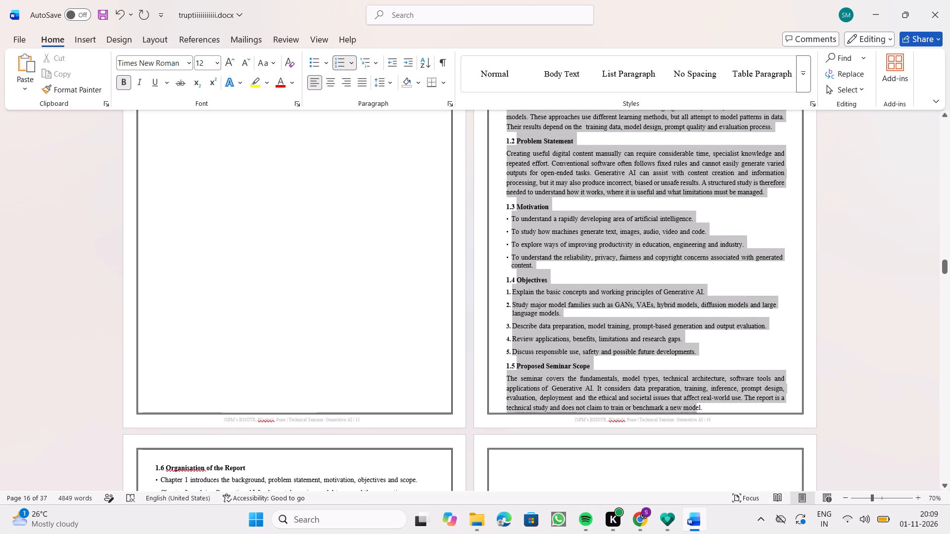
{"action": "left_click_drag", "start_coordinate": [693, 409], "coordinate": [707, 407]}
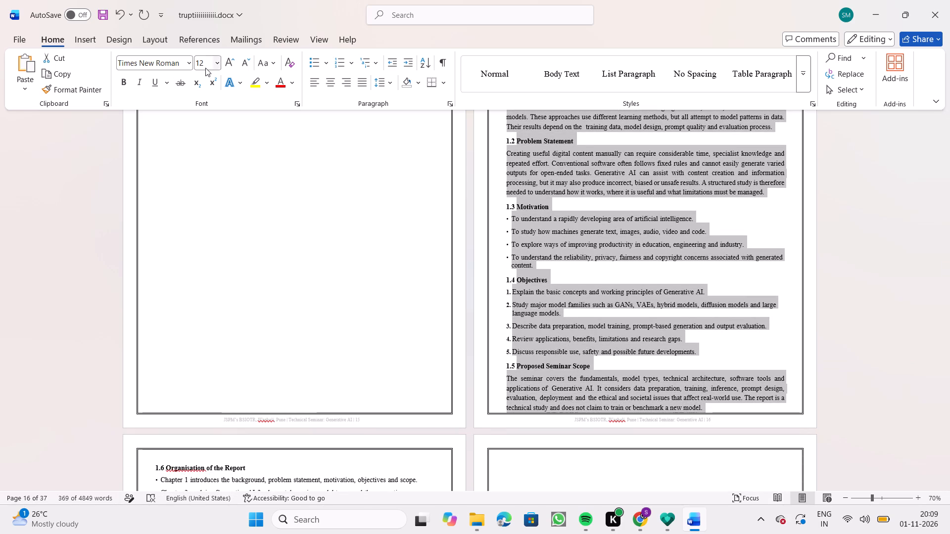
{"action": "left_click", "coordinate": [67, 241]}
Check the font size of section 1.6 Organisation of the Report and the Chapter 1 Summary.
{"action": "scroll", "coordinate": [67, 241], "scroll_direction": "down", "scroll_amount": 2}
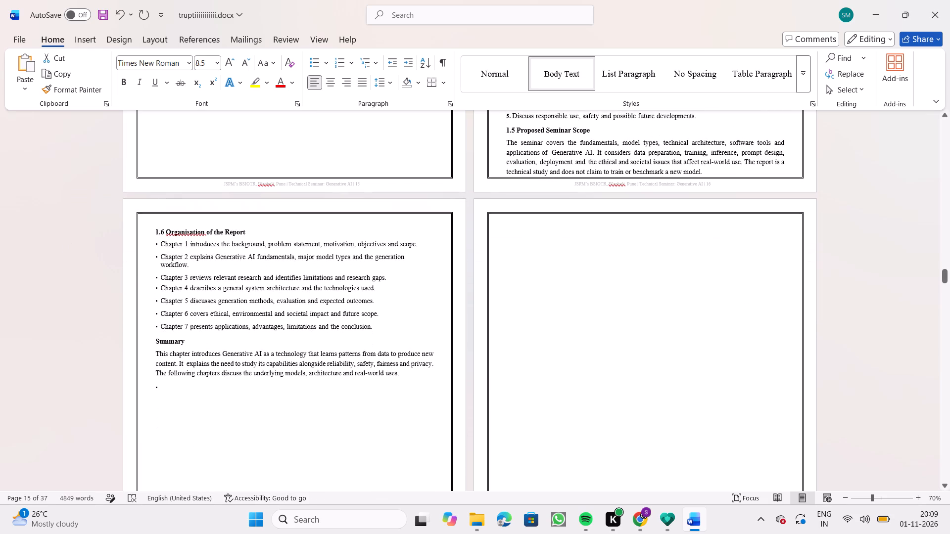
{"action": "left_click_drag", "start_coordinate": [157, 233], "coordinate": [314, 345]}
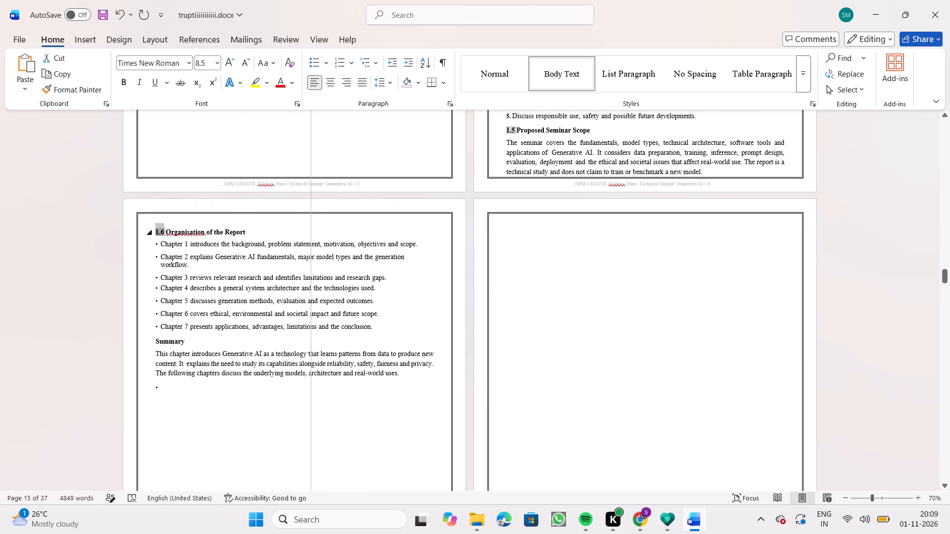
{"action": "left_click_drag", "start_coordinate": [314, 345], "coordinate": [141, 347]}
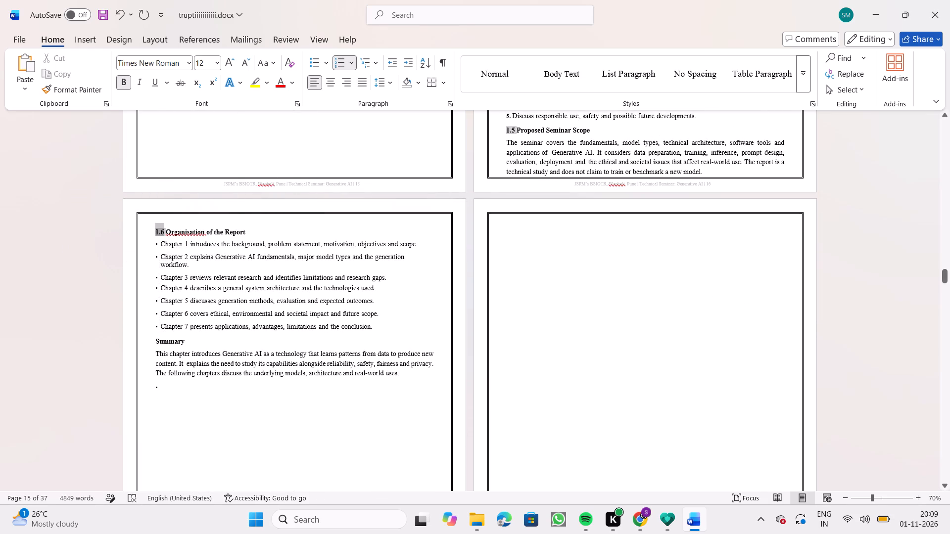
{"action": "left_click_drag", "start_coordinate": [167, 234], "coordinate": [400, 376]}
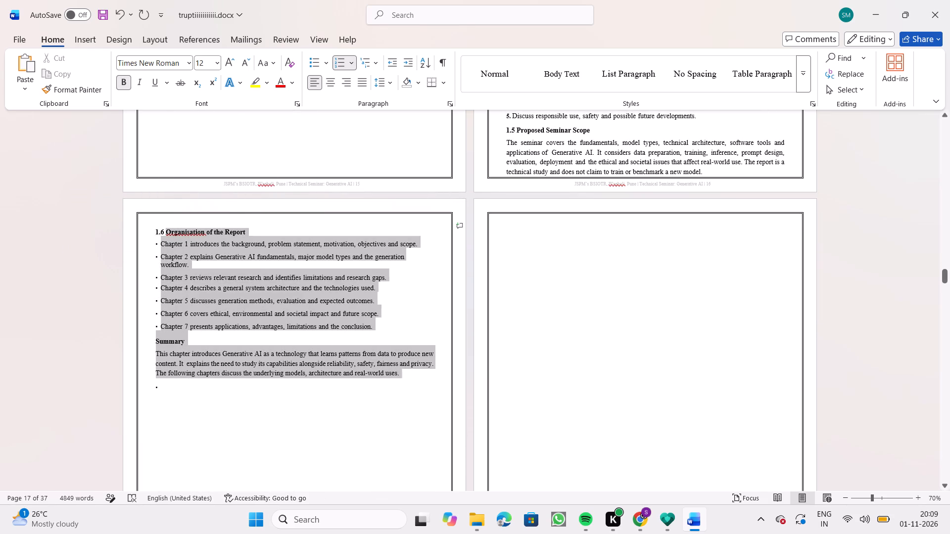
{"action": "left_click_drag", "start_coordinate": [400, 376], "coordinate": [402, 376]}
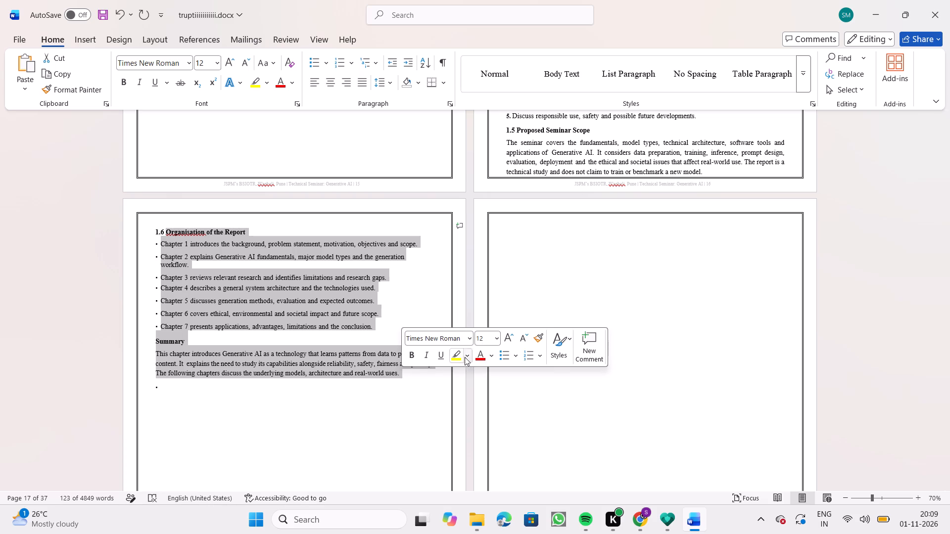
{"action": "left_click", "coordinate": [394, 402]}
Check the font size of the Chapter 2 text on its first page, from the opening paragraph through the main model components.
{"action": "scroll", "coordinate": [394, 402], "scroll_direction": "down", "scroll_amount": 3}
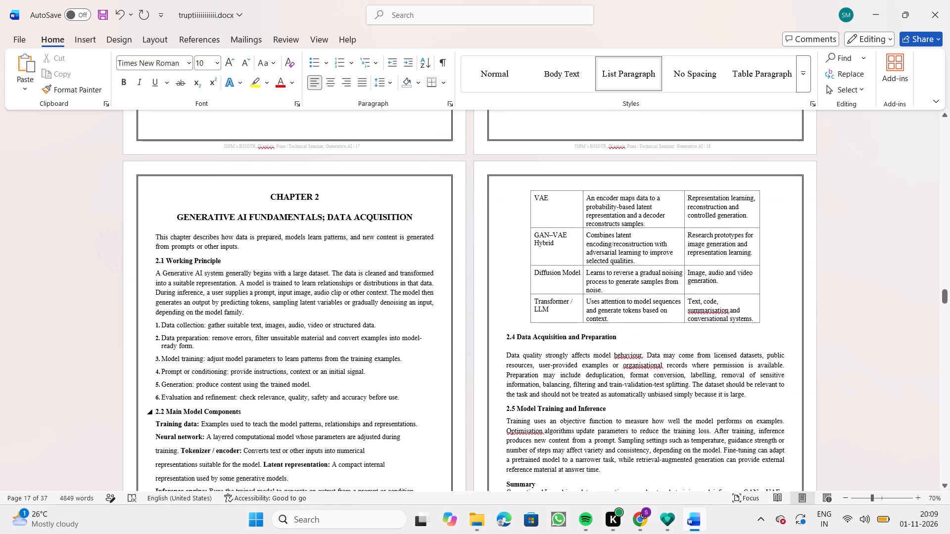
{"action": "left_click_drag", "start_coordinate": [154, 232], "coordinate": [290, 400]}
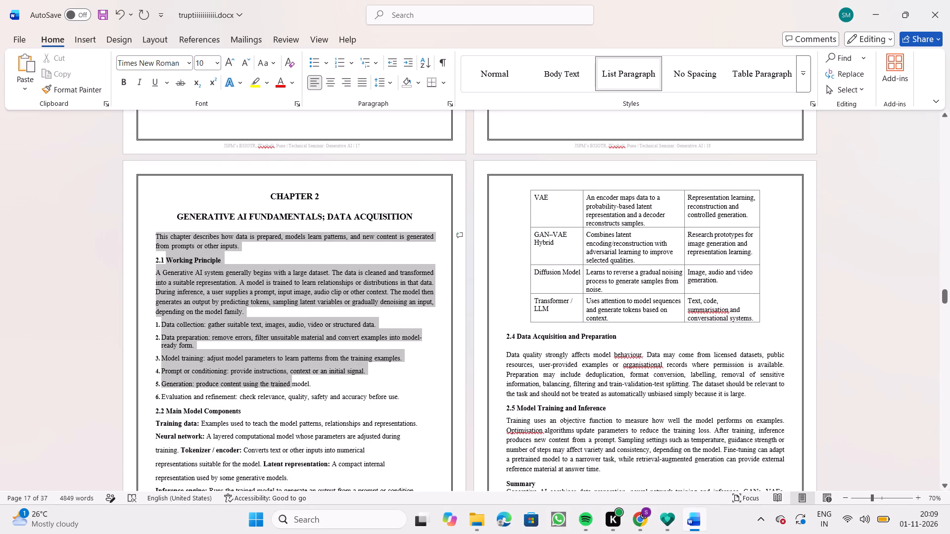
{"action": "left_click_drag", "start_coordinate": [290, 400], "coordinate": [293, 512]}
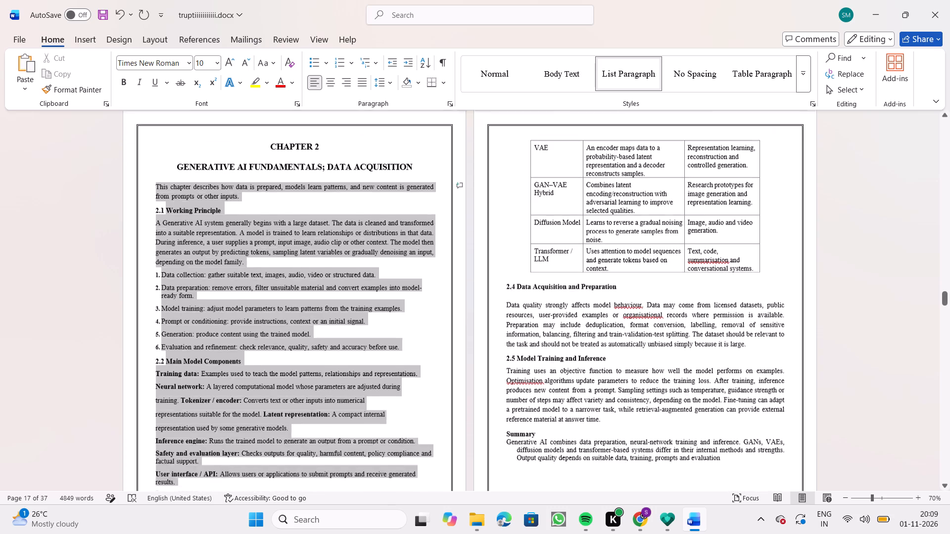
{"action": "left_click_drag", "start_coordinate": [293, 512], "coordinate": [410, 159]}
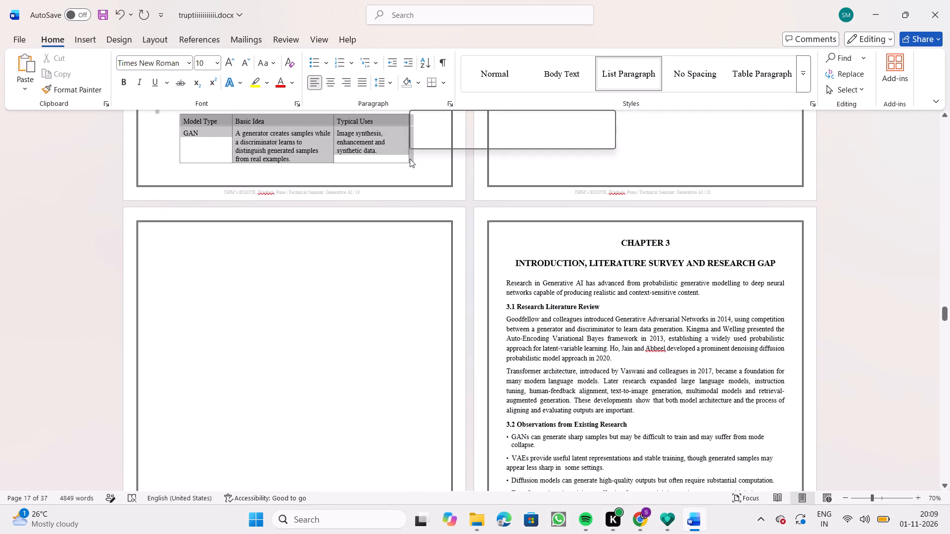
{"action": "scroll", "coordinate": [410, 159], "scroll_direction": "up", "scroll_amount": 4}
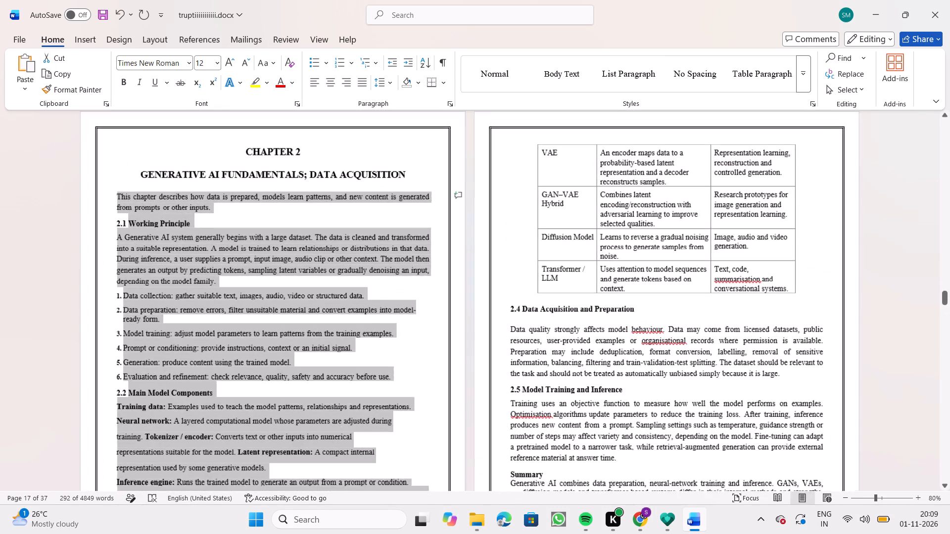
{"action": "left_click", "coordinate": [397, 150]}
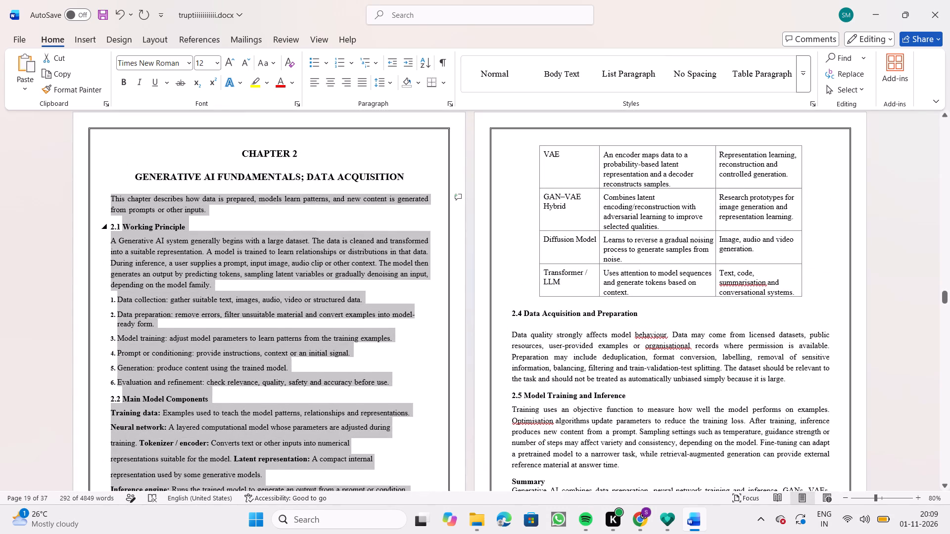
Check the font size of the model table rows and sections 2.4 and 2.5 on the second page of Chapter 2.
{"action": "left_click_drag", "start_coordinate": [545, 158], "coordinate": [597, 189]}
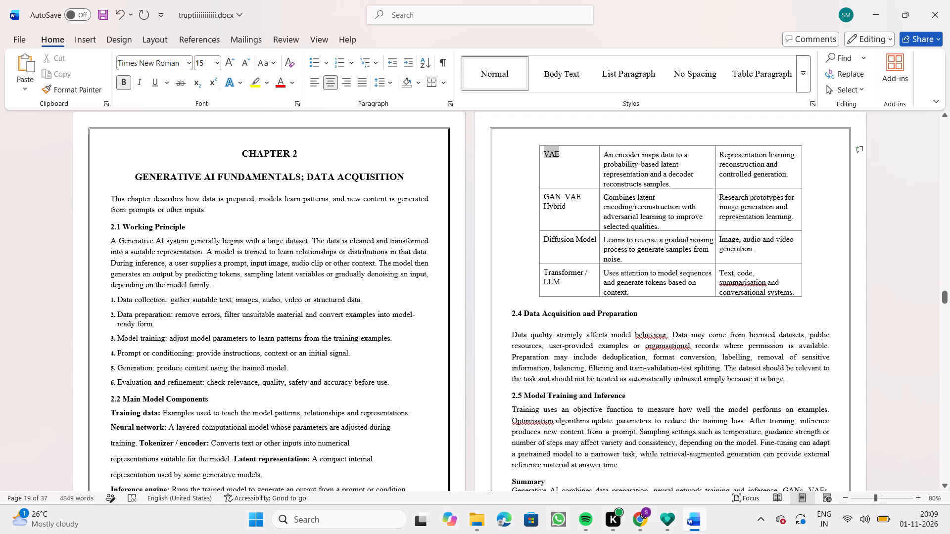
{"action": "left_click_drag", "start_coordinate": [597, 189], "coordinate": [617, 445]}
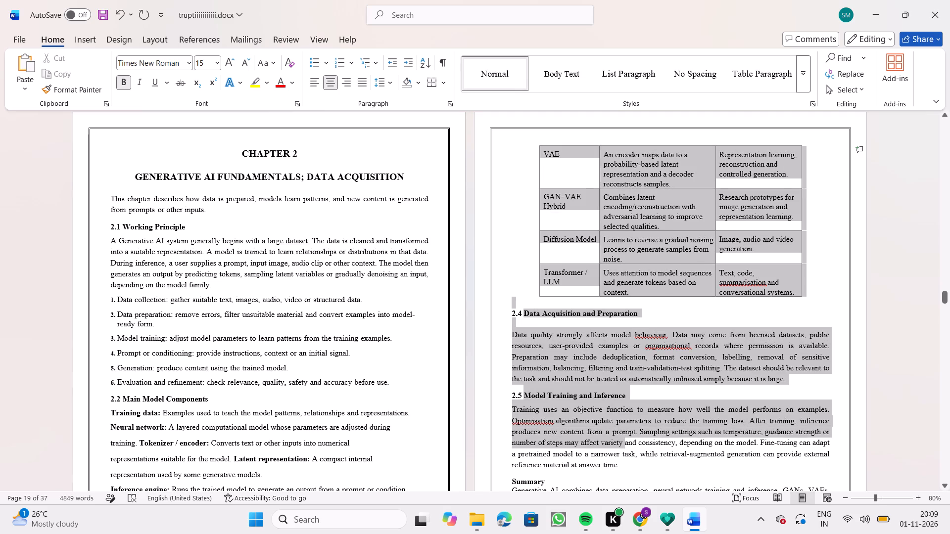
{"action": "left_click_drag", "start_coordinate": [617, 445], "coordinate": [632, 134]}
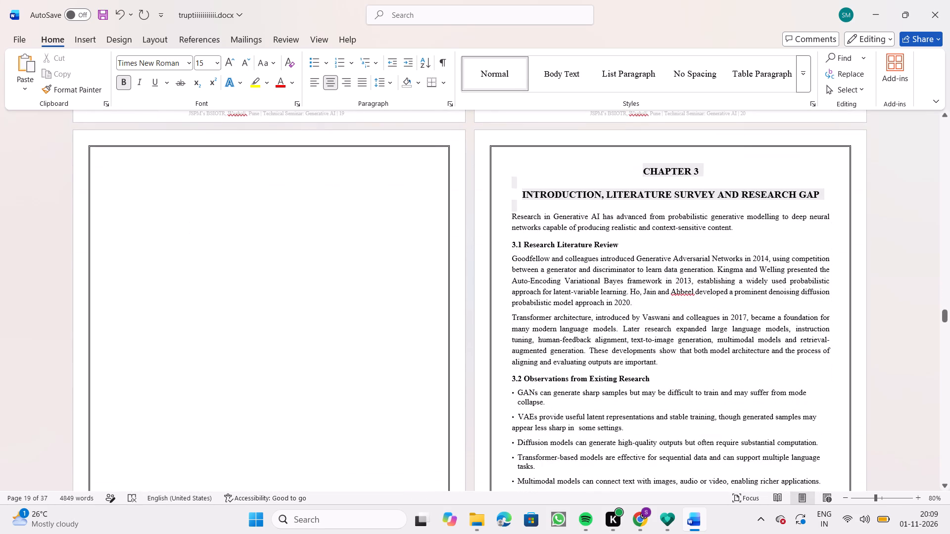
{"action": "left_click_drag", "start_coordinate": [632, 134], "coordinate": [613, 95]}
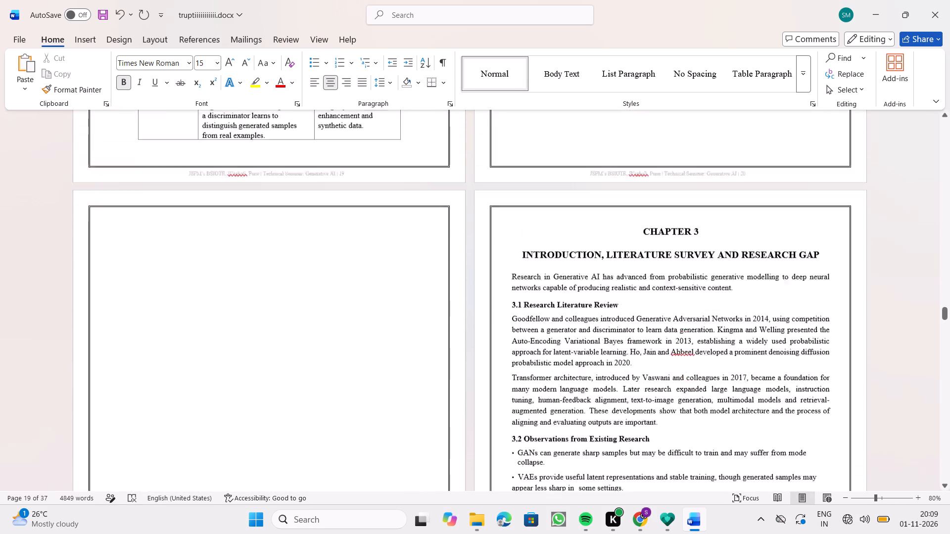
Check the font size of the closing text of Chapter 2, through its Summary.
{"action": "left_click_drag", "start_coordinate": [613, 95], "coordinate": [754, 229]}
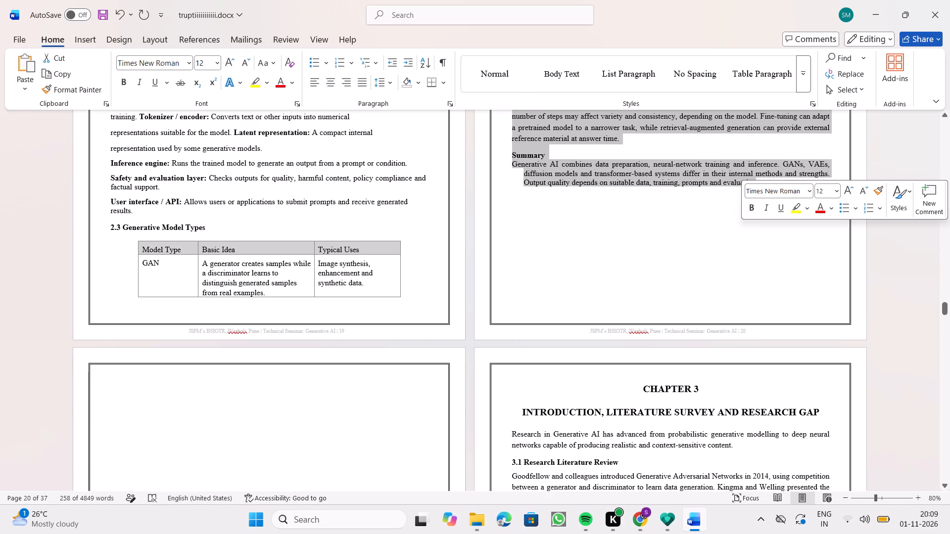
{"action": "left_click", "coordinate": [662, 249]}
Check the font size of the text from the Chapter 3 opening paragraph through the Chapter 4 Summary.
{"action": "scroll", "coordinate": [662, 249], "scroll_direction": "down", "scroll_amount": 2}
{"action": "scroll", "coordinate": [662, 249], "scroll_direction": "up", "scroll_amount": 1}
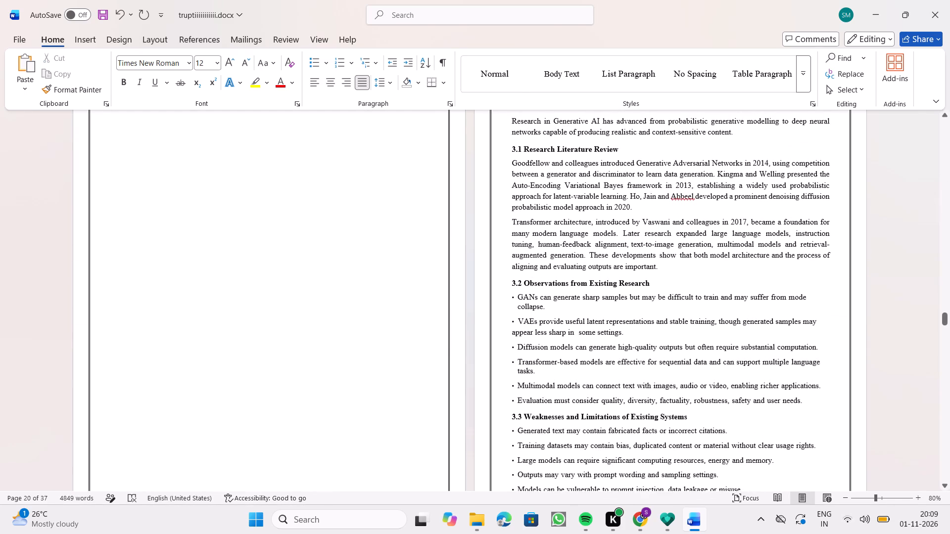
{"action": "scroll", "coordinate": [553, 187], "scroll_direction": "up", "scroll_amount": 1}
{"action": "left_click_drag", "start_coordinate": [512, 157], "coordinate": [636, 182]}
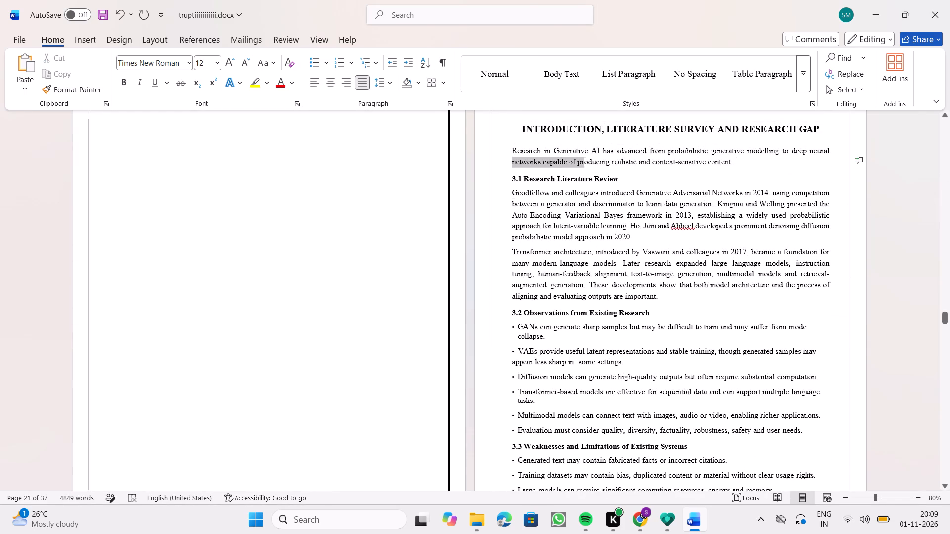
{"action": "left_click_drag", "start_coordinate": [636, 182], "coordinate": [629, 533]}
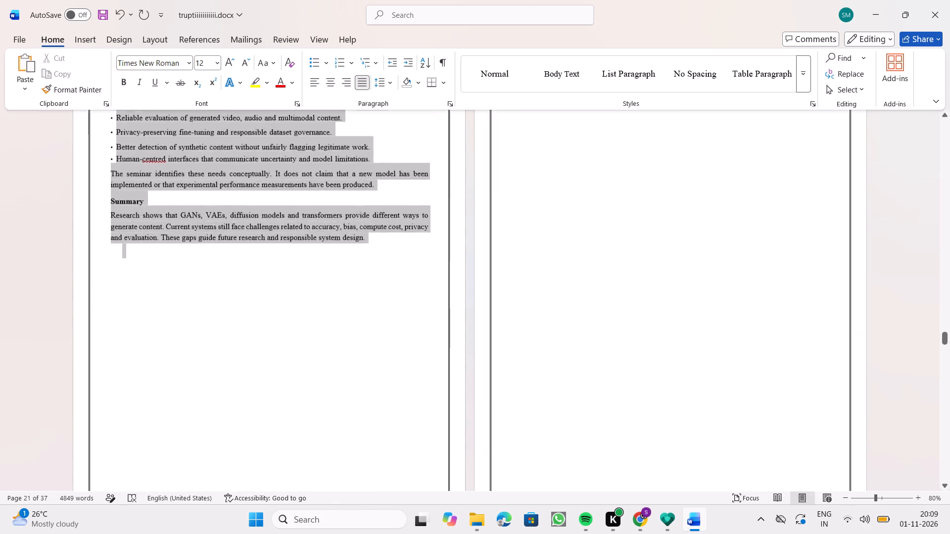
{"action": "left_click_drag", "start_coordinate": [629, 533], "coordinate": [628, 533]}
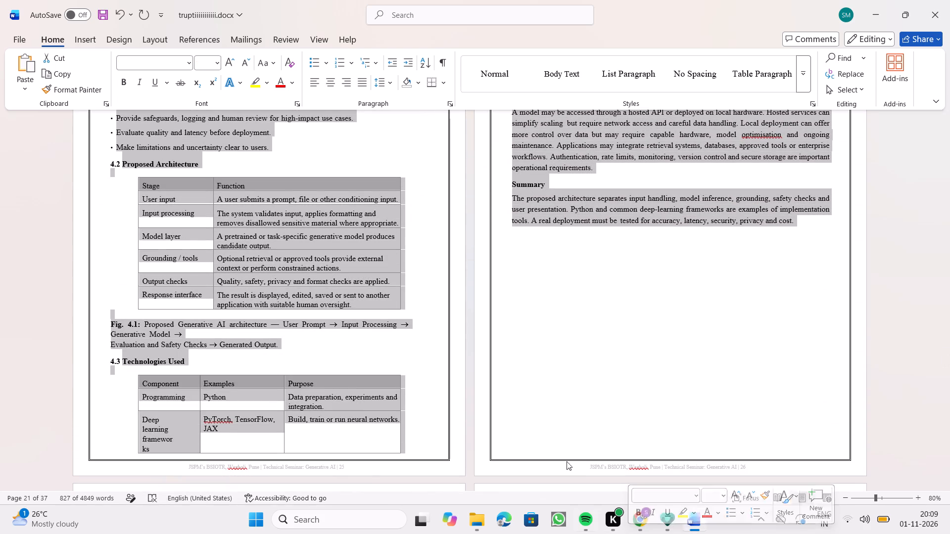
{"action": "left_click", "coordinate": [547, 394]}
{"action": "scroll", "coordinate": [547, 394], "scroll_direction": "up", "scroll_amount": 2}
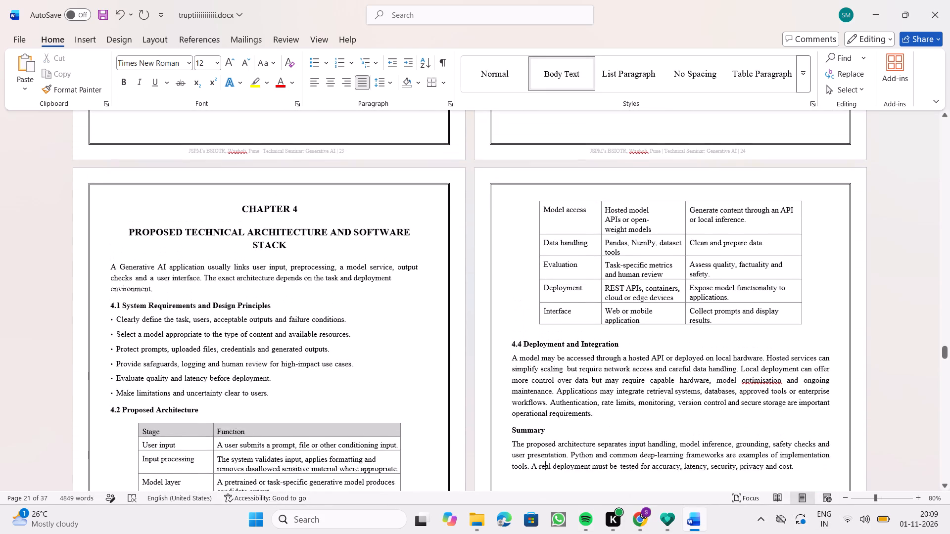
{"action": "scroll", "coordinate": [547, 394], "scroll_direction": "up", "scroll_amount": 1}
Save the seminar report and minimise its window to return to the case studies and reports folder.
{"action": "left_click", "coordinate": [26, 42]}
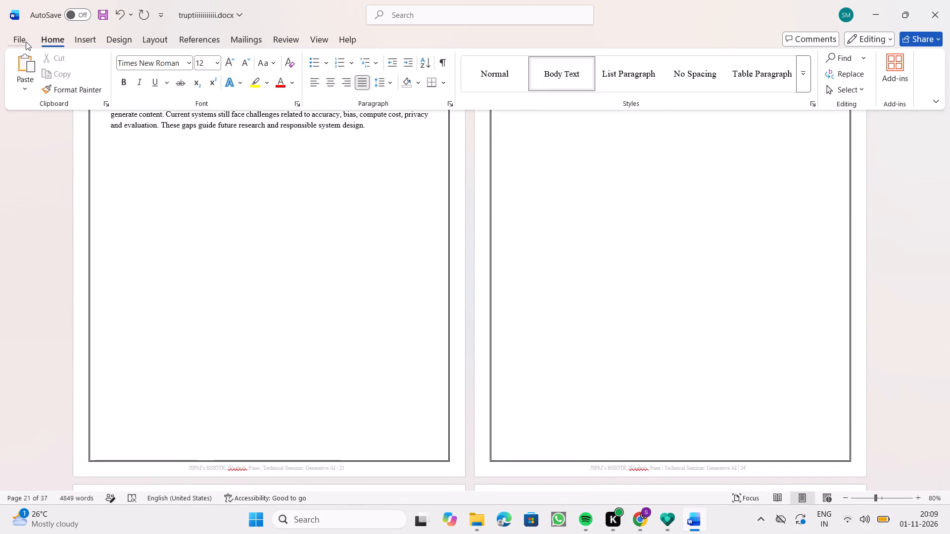
{"action": "left_click", "coordinate": [35, 205]}
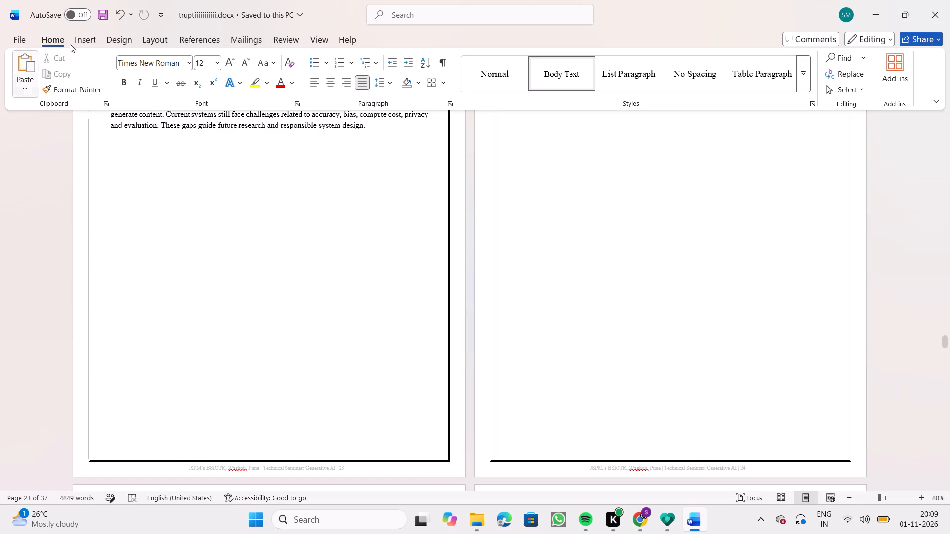
{"action": "left_click", "coordinate": [869, 24]}
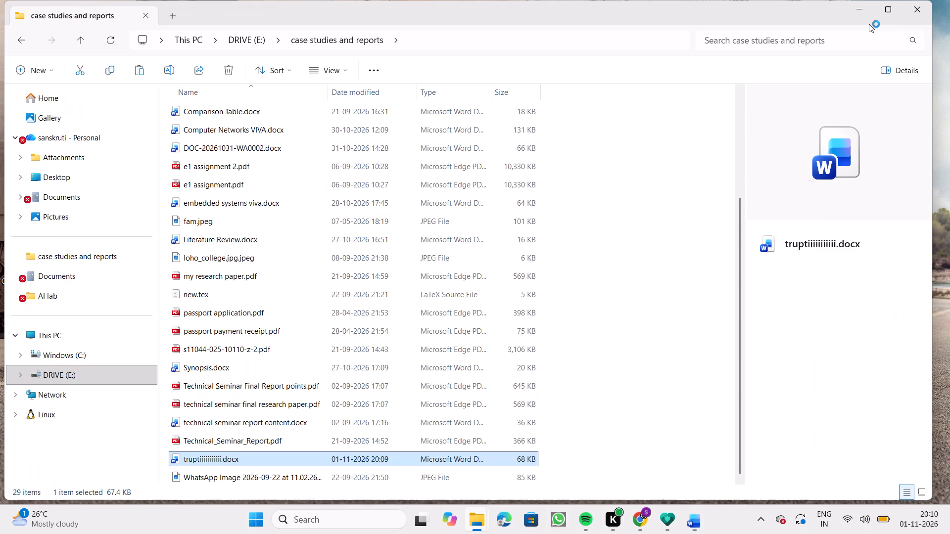
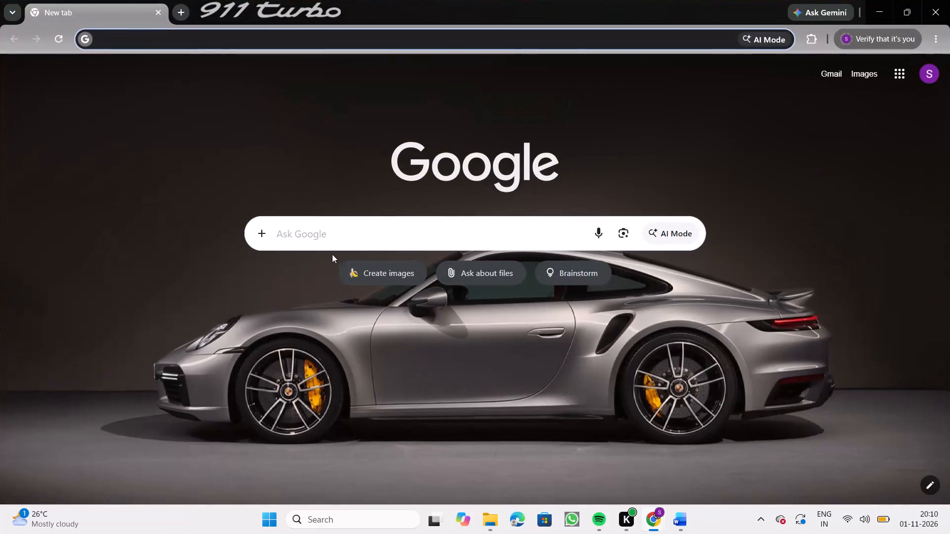
Run a Google search for "wp" from the new browser tab.
{"action": "left_click", "coordinate": [330, 235]}
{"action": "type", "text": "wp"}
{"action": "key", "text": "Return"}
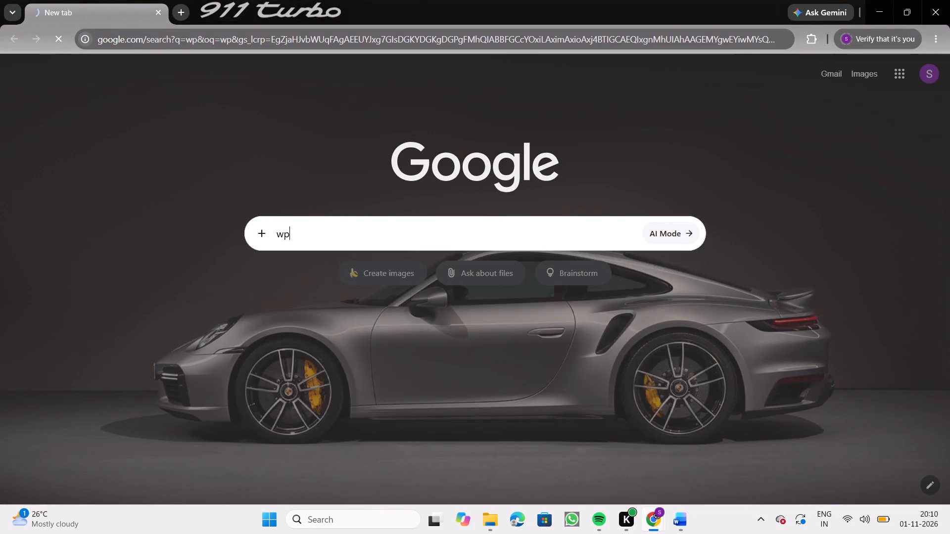
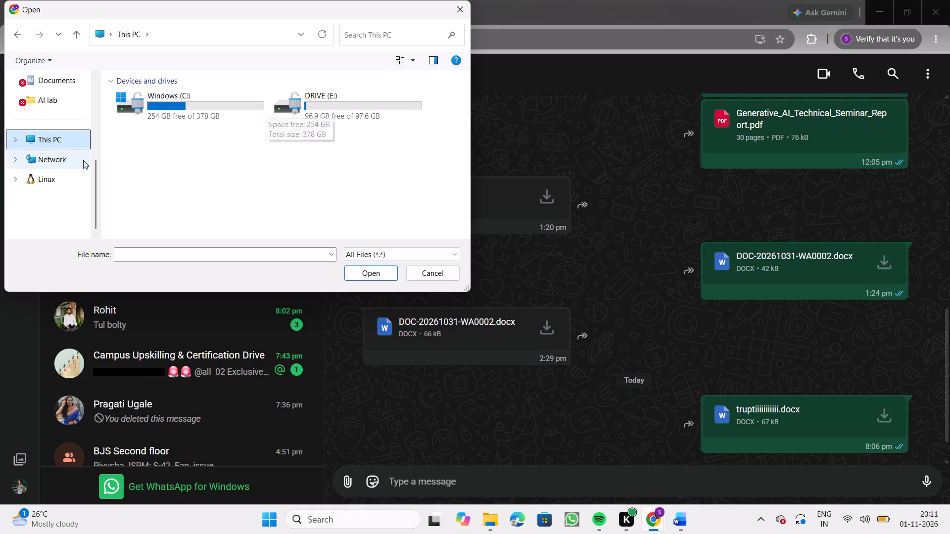
Open the case studies and reports folder on DRIVE (E:) to choose a file for the WhatsApp chat.
{"action": "double_click", "coordinate": [162, 118]}
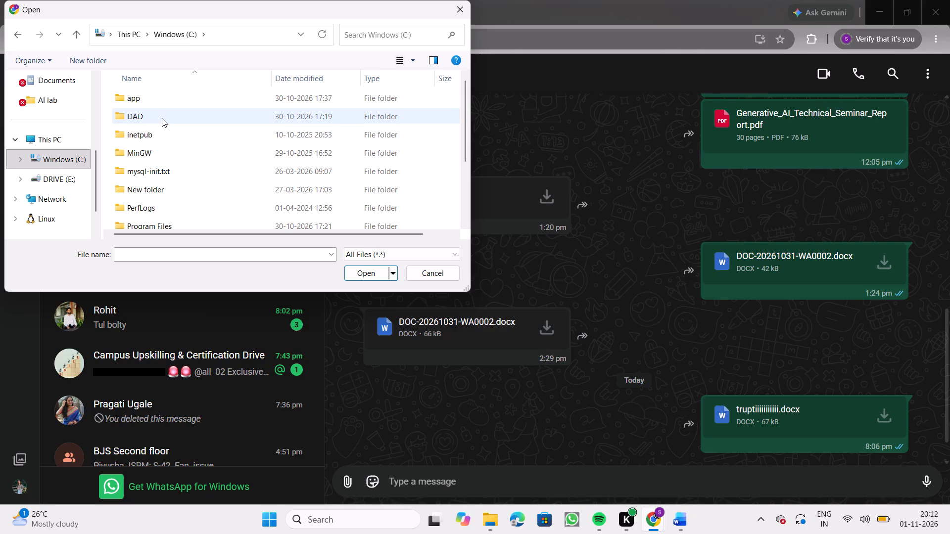
{"action": "scroll", "coordinate": [174, 144], "scroll_direction": "down", "scroll_amount": 2}
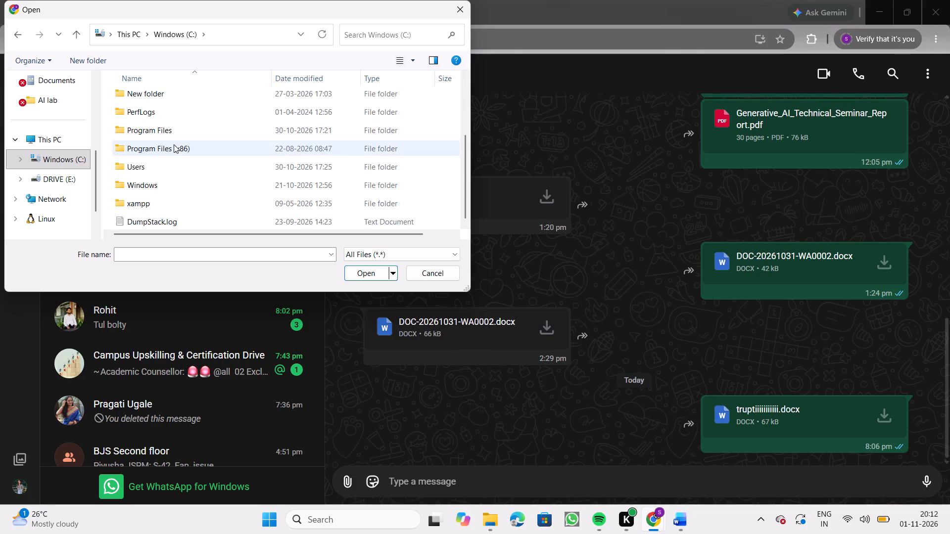
{"action": "double_click", "coordinate": [62, 183]}
{"action": "double_click", "coordinate": [176, 92]}
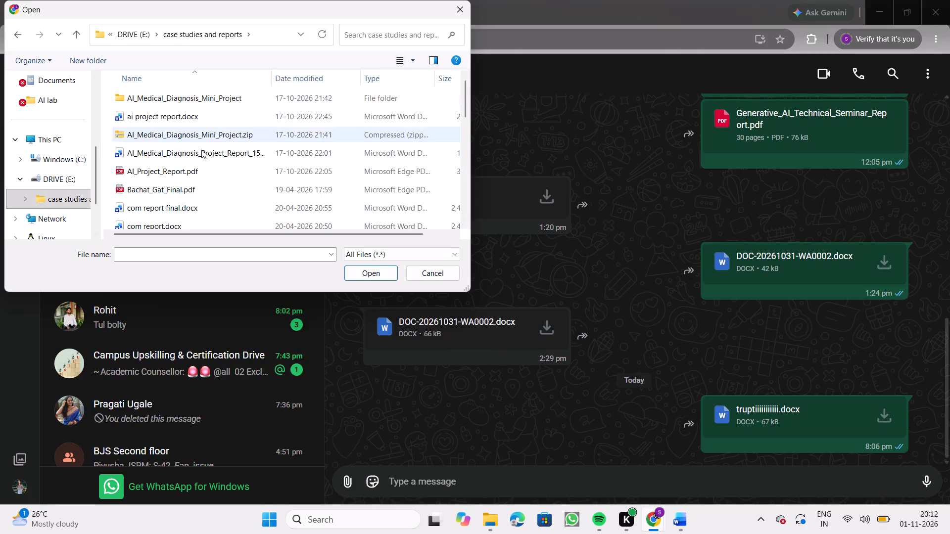